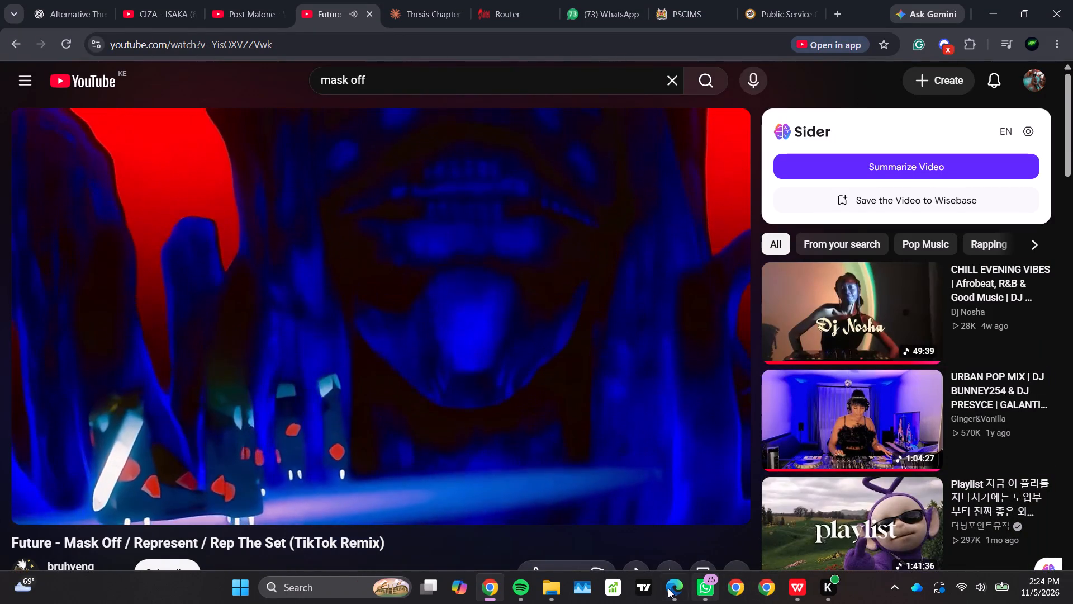
Open the User_Experience_Data_Questionnaire document from the presentation docs folder to check its opening page, closing that copy when done.
click(555, 588)
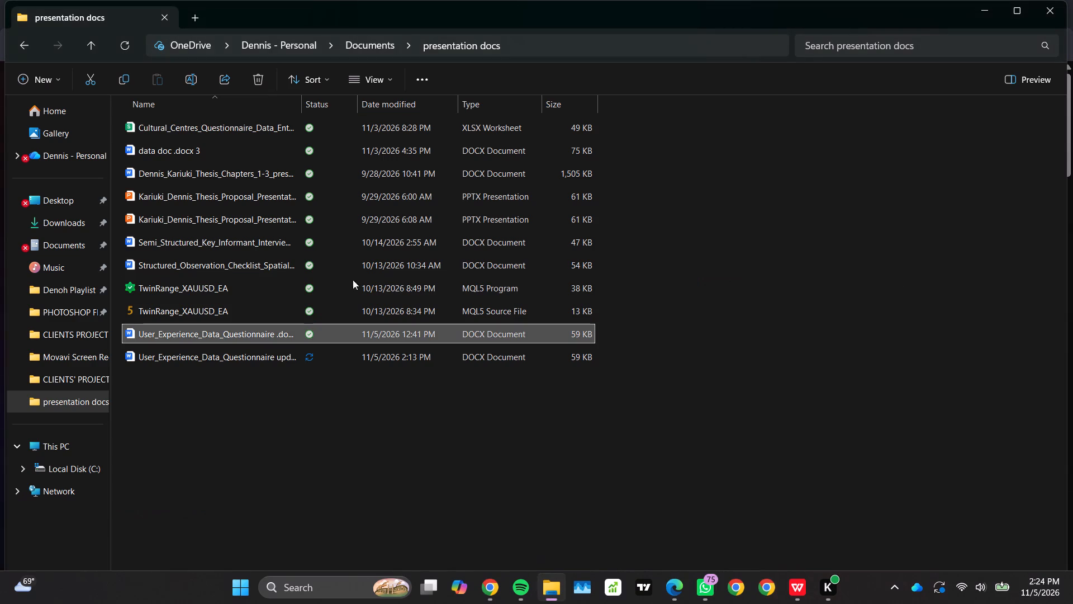
double_click(265, 332)
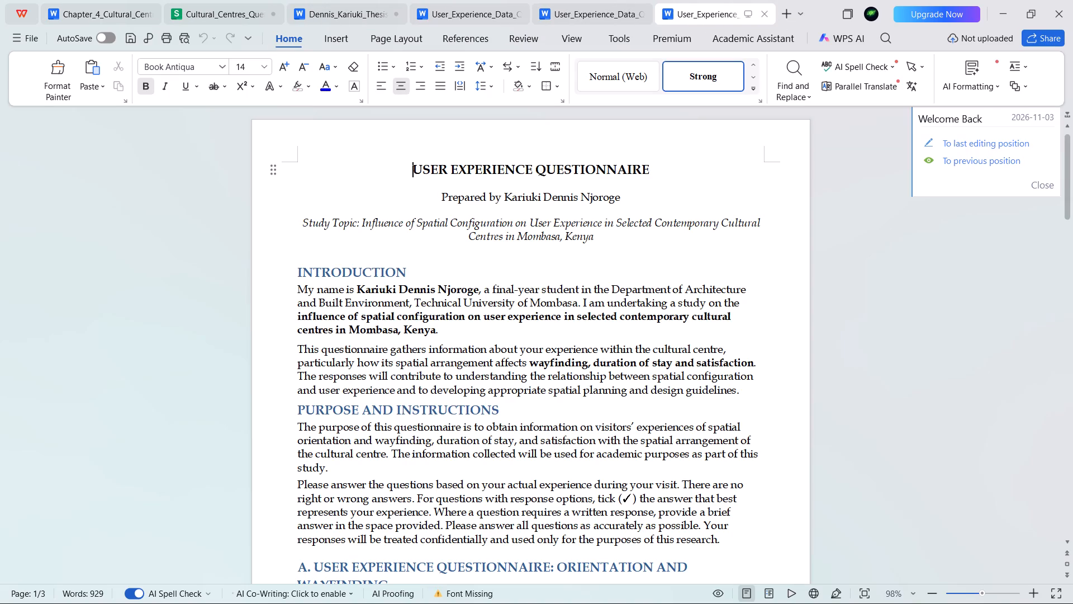
scroll(496, 336, down, 11)
scroll(496, 336, up, 12)
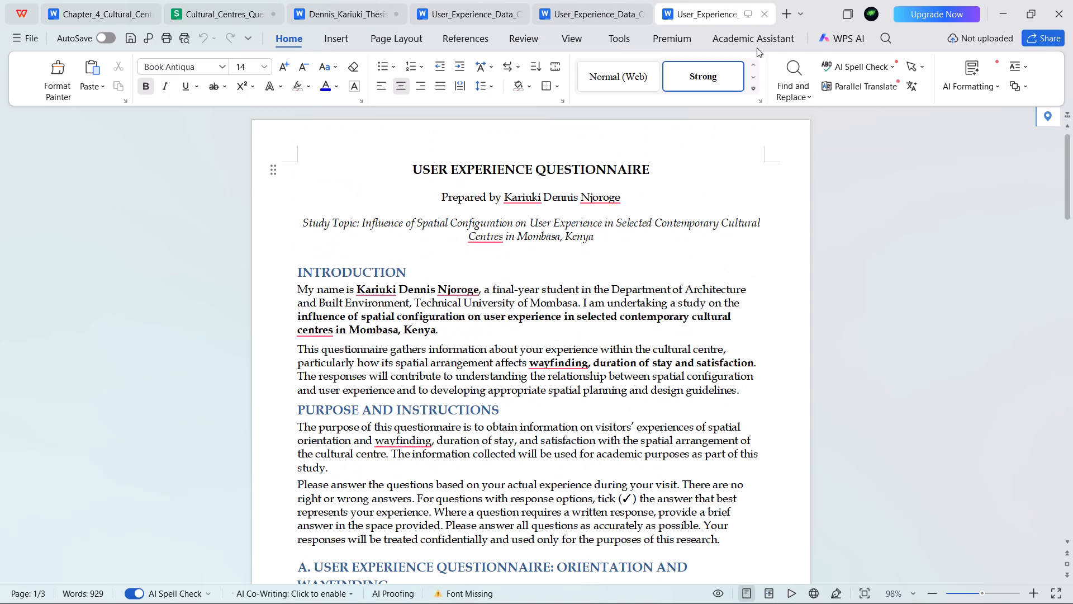
click(766, 16)
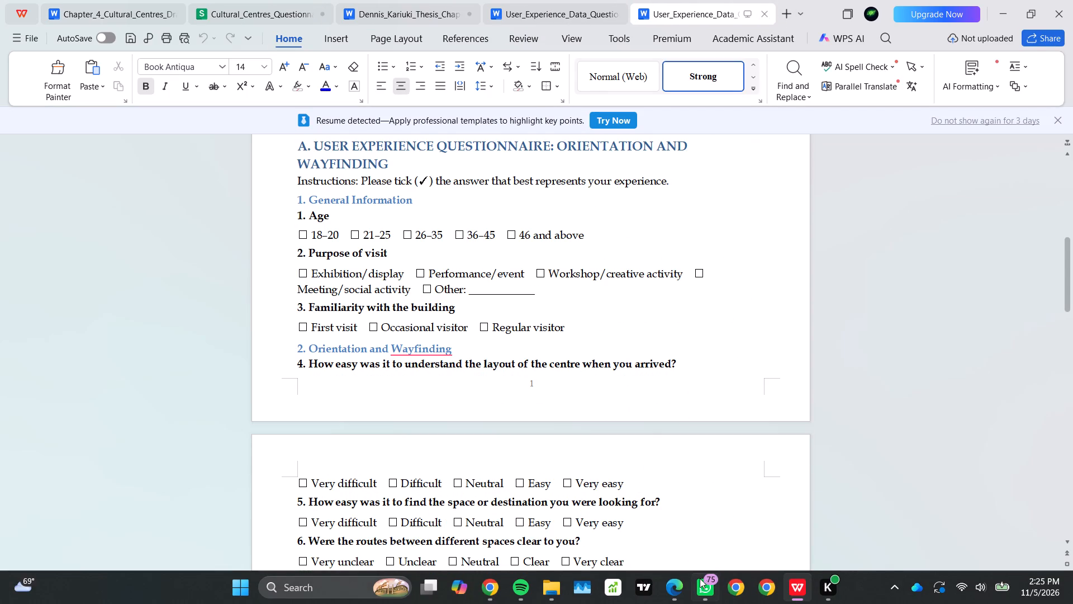
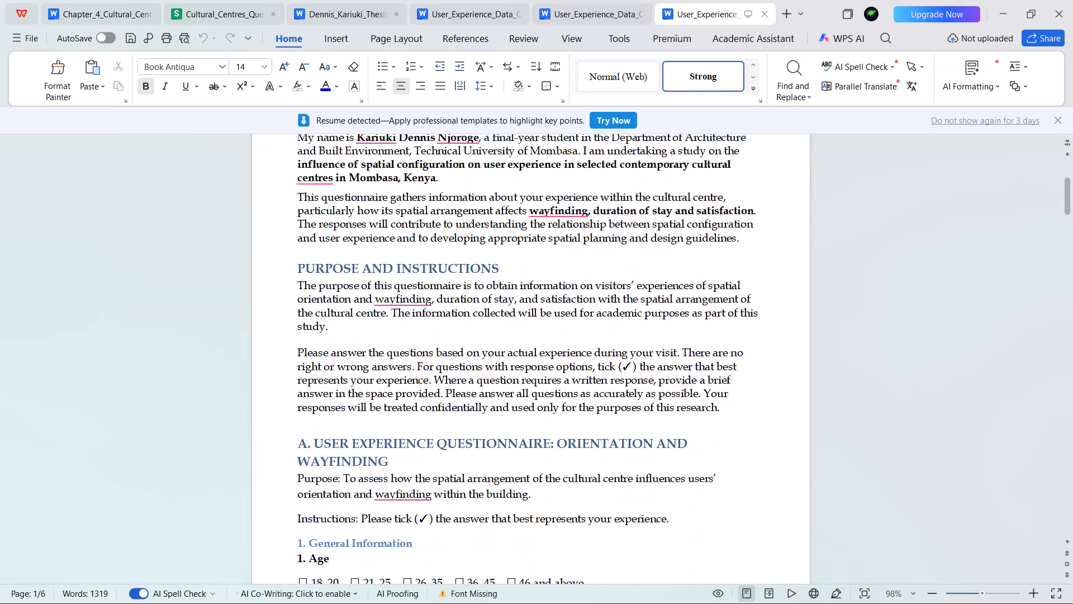
Skim the questionnaire from the purpose and instructions to the overall satisfaction question, and back to the section C duration observation schedule.
scroll(607, 332, down, 6)
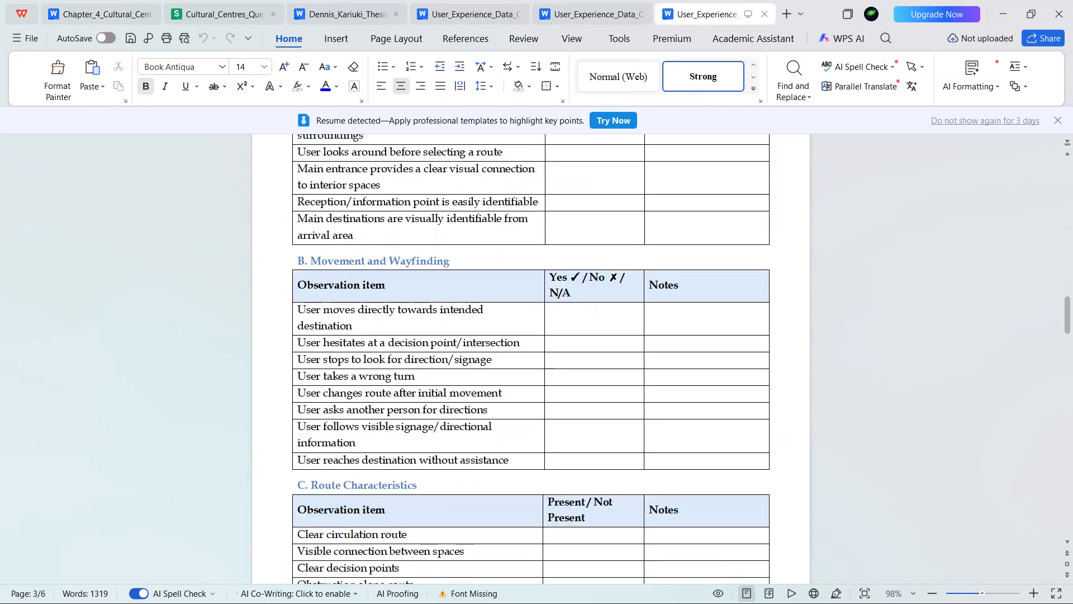
scroll(607, 332, down, 15)
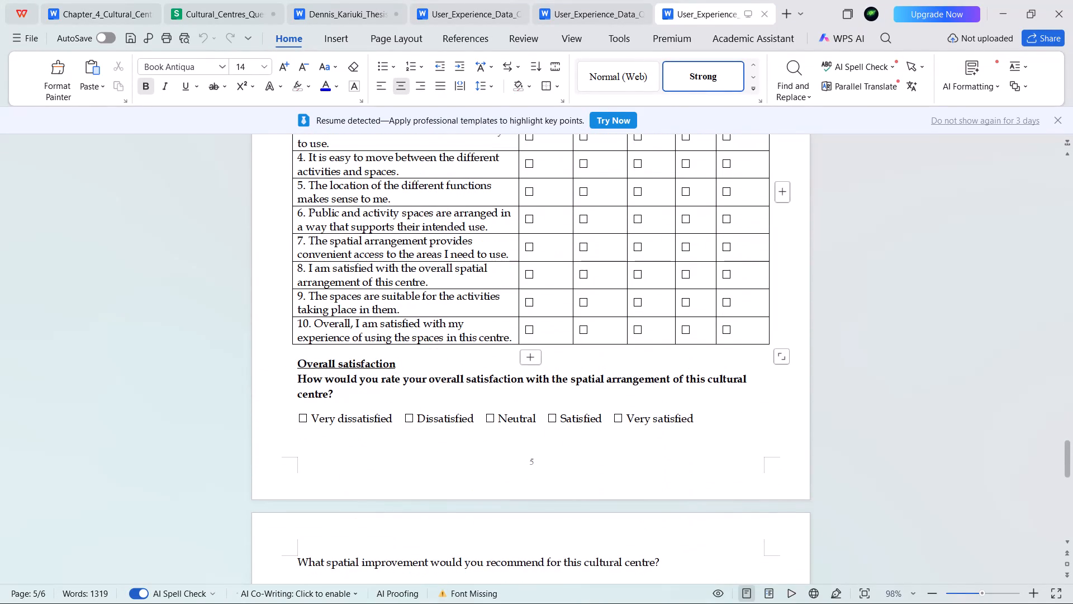
scroll(562, 603, down, 1)
scroll(562, 603, up, 4)
scroll(557, 532, up, 5)
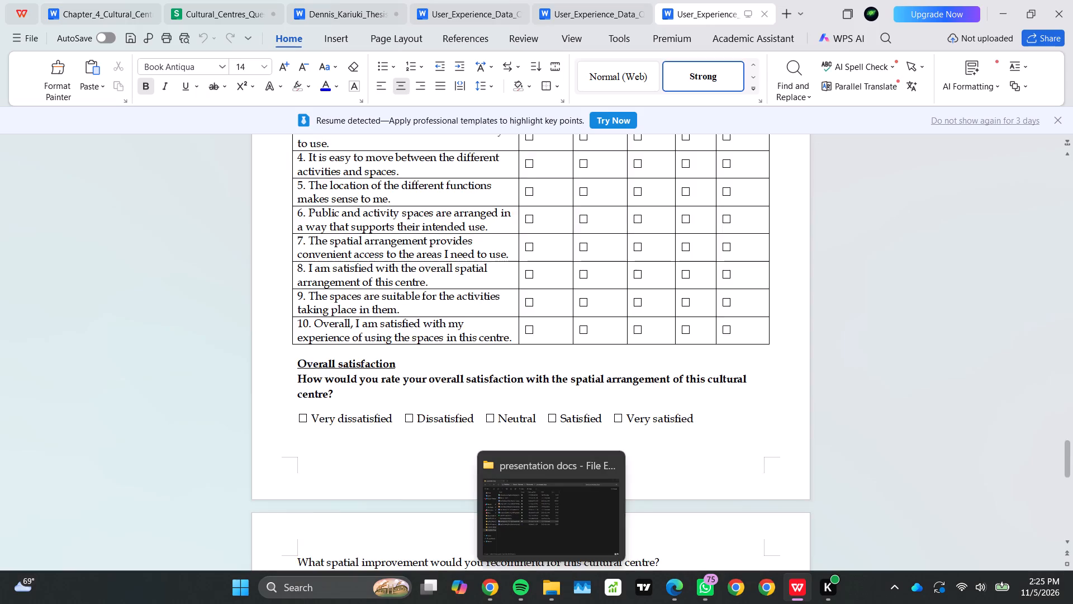
scroll(764, 367, up, 11)
scroll(643, 362, up, 11)
scroll(637, 371, down, 1)
scroll(637, 371, up, 6)
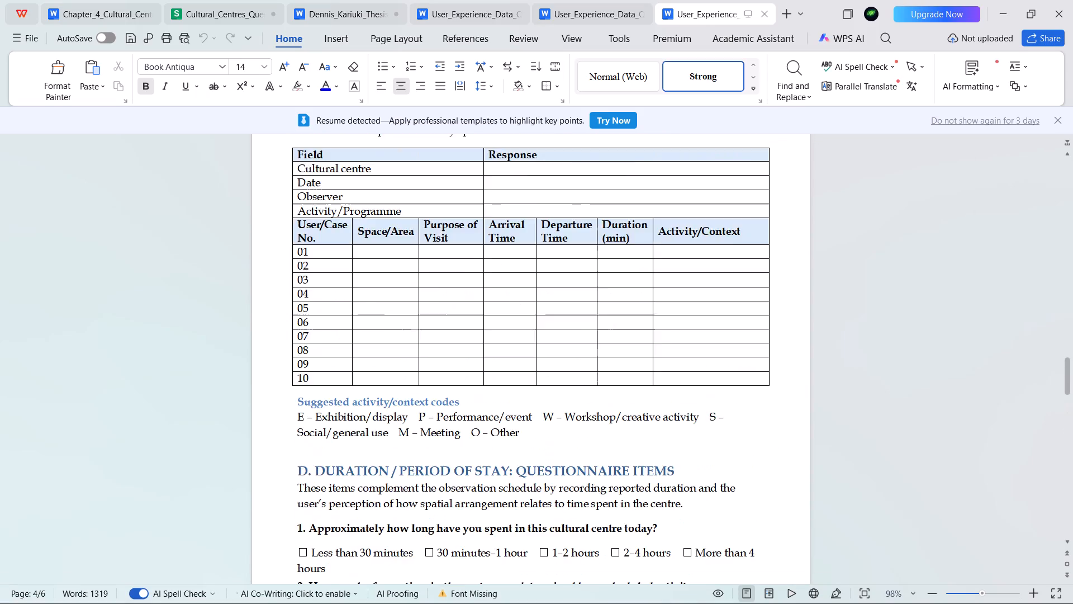
scroll(637, 371, up, 2)
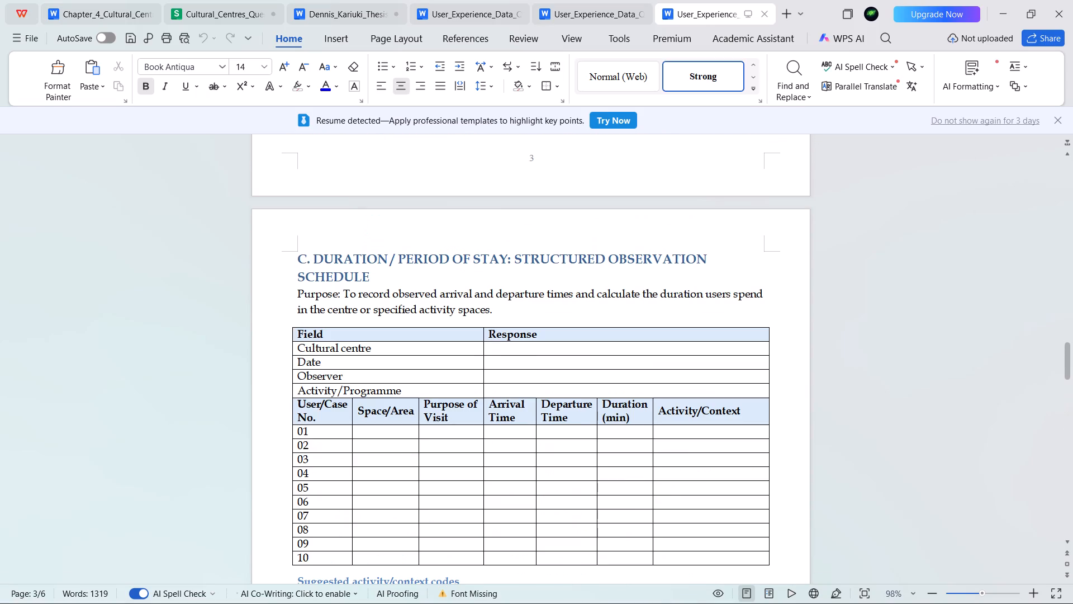
Examine the observation tables for Arrival and Orientation, Movement and Wayfinding, and Route Characteristics on page 3.
scroll(637, 371, up, 9)
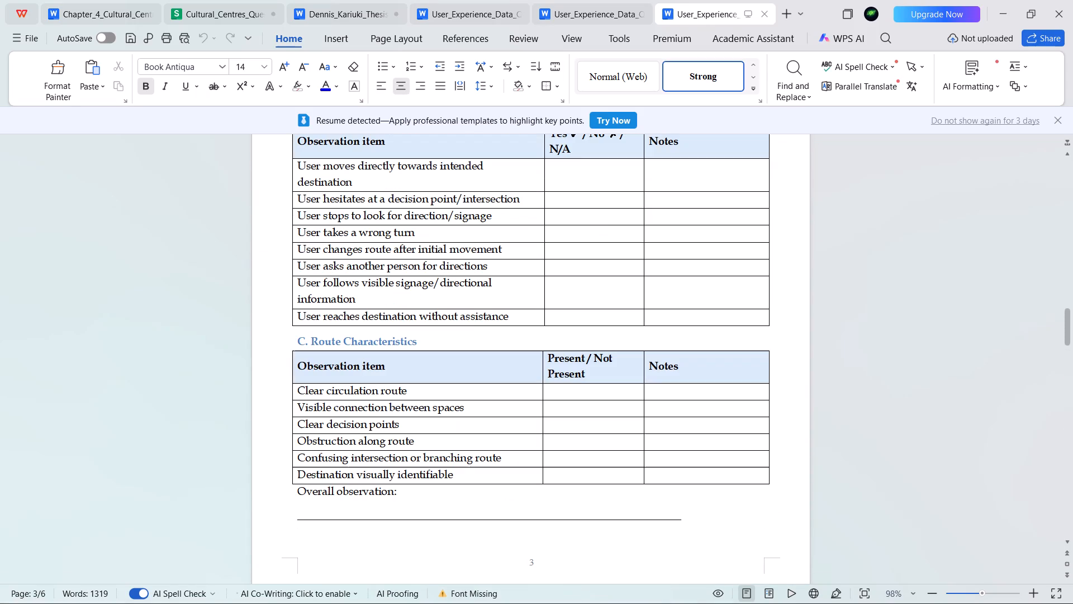
scroll(637, 371, up, 1)
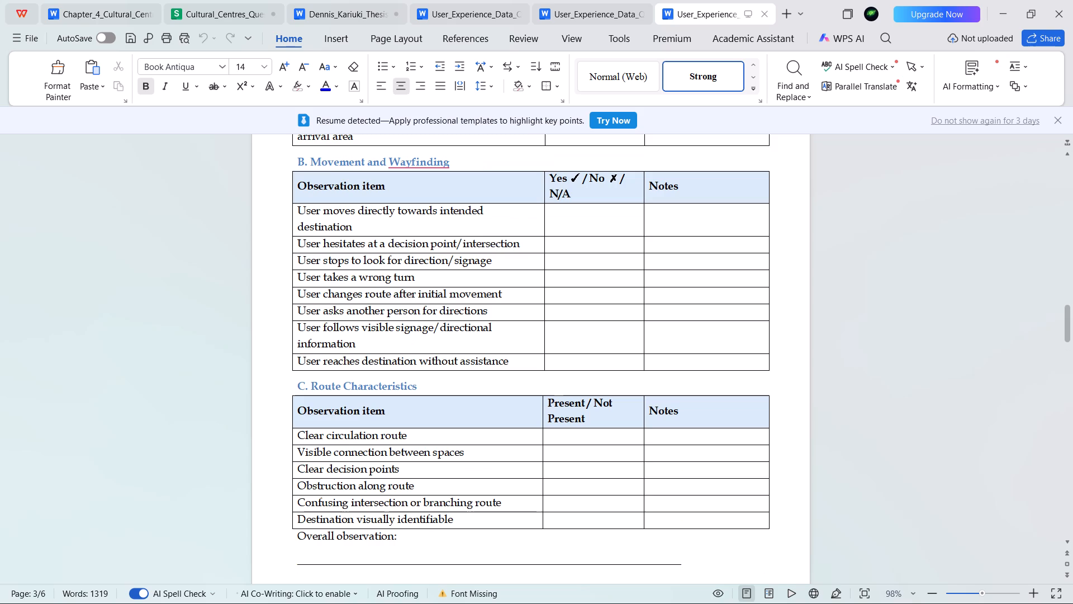
scroll(637, 371, down, 7)
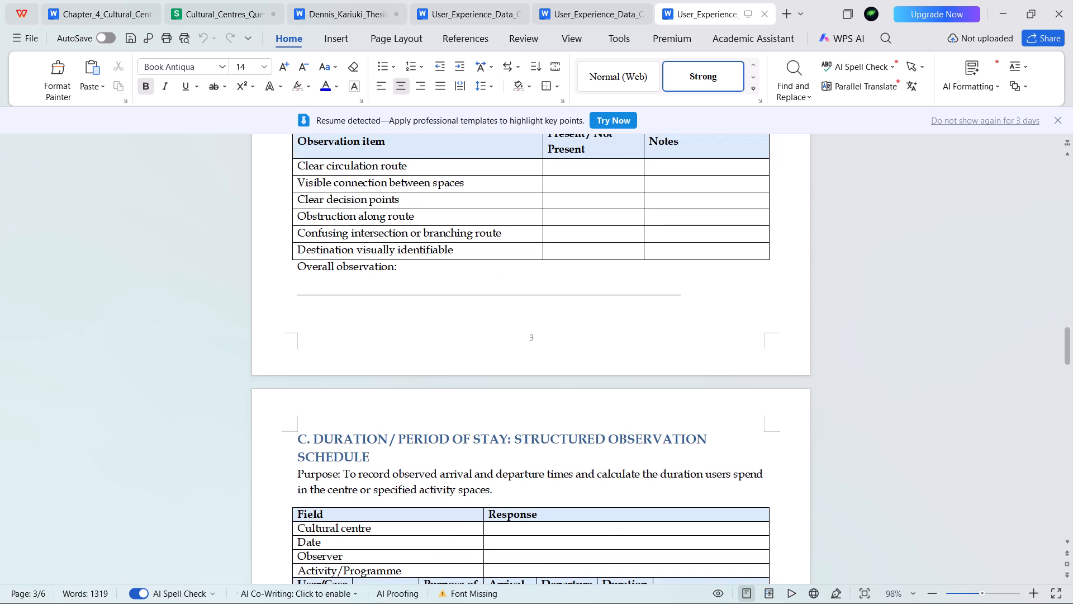
scroll(637, 371, up, 7)
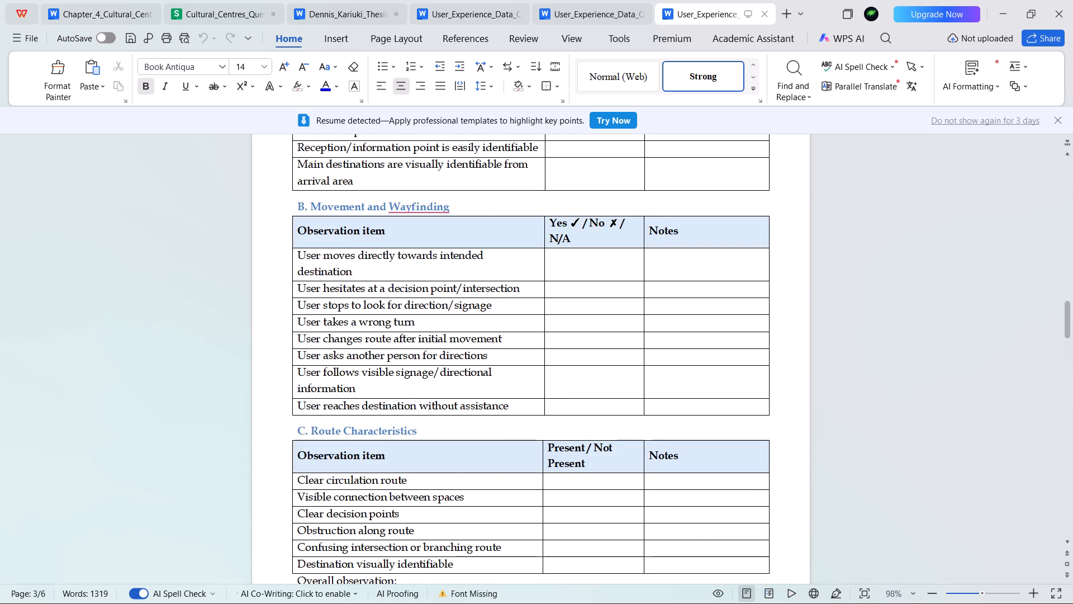
scroll(637, 371, up, 4)
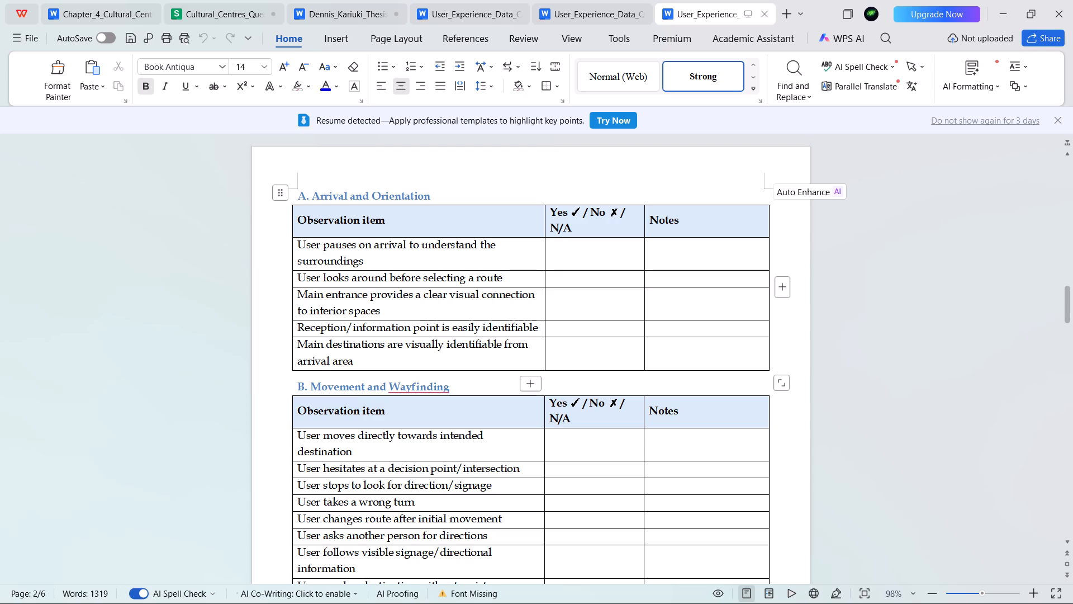
scroll(639, 367, down, 2)
scroll(639, 366, up, 4)
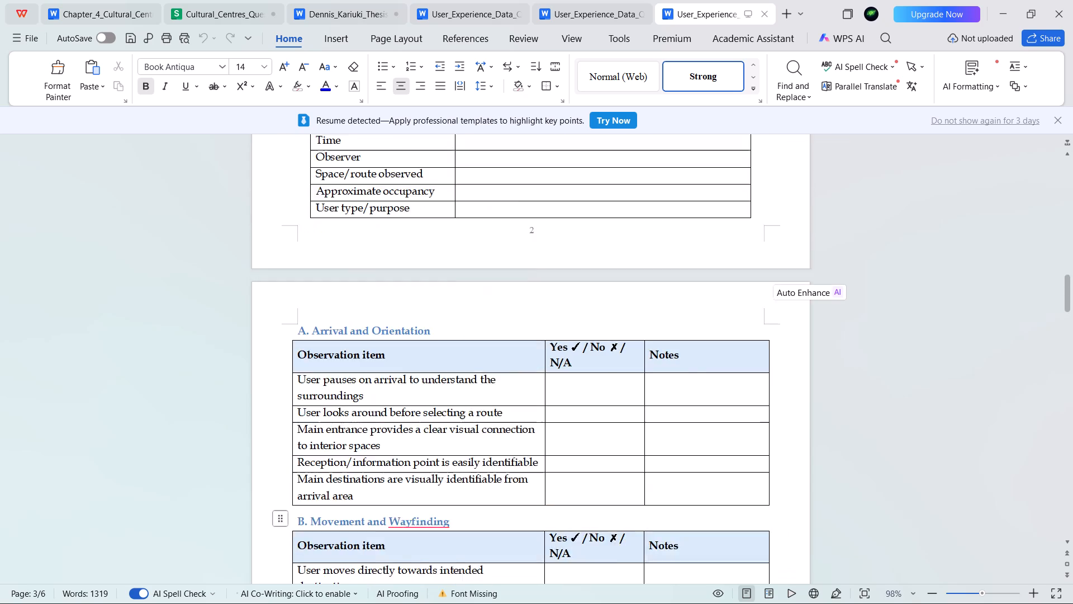
Review the questionnaire's opening instructions and the General Information questions on age, purpose of visit and familiarity with the building.
scroll(639, 366, up, 20)
scroll(639, 366, up, 5)
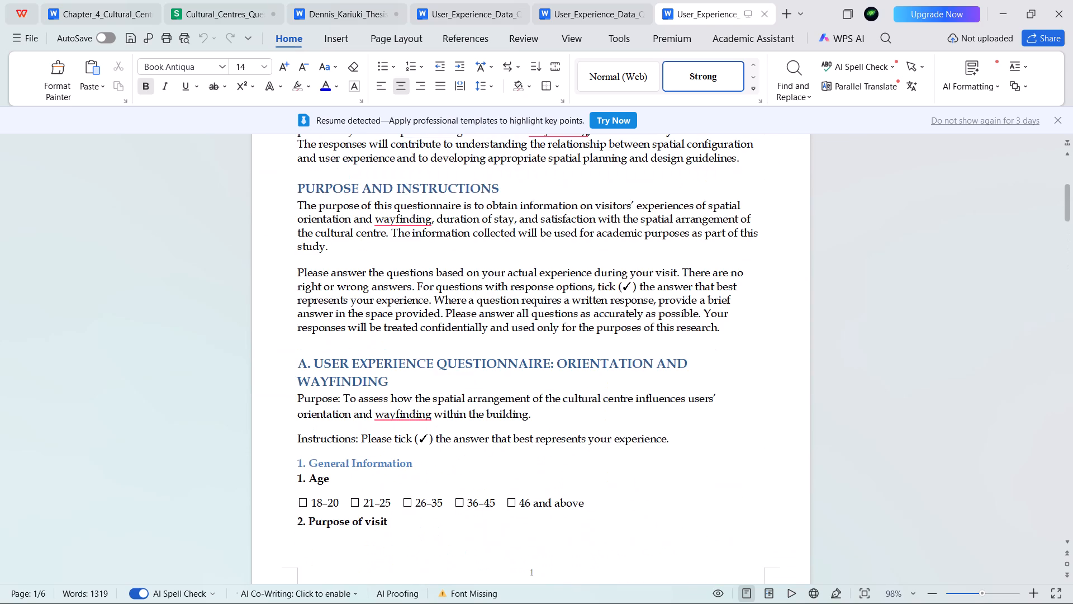
scroll(639, 366, up, 11)
scroll(639, 366, down, 12)
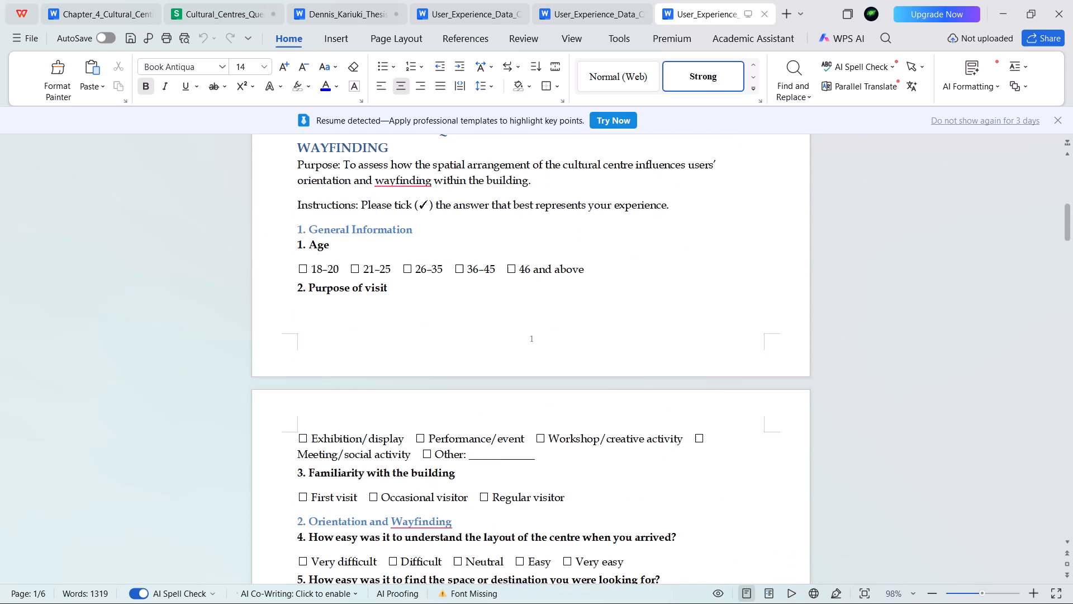
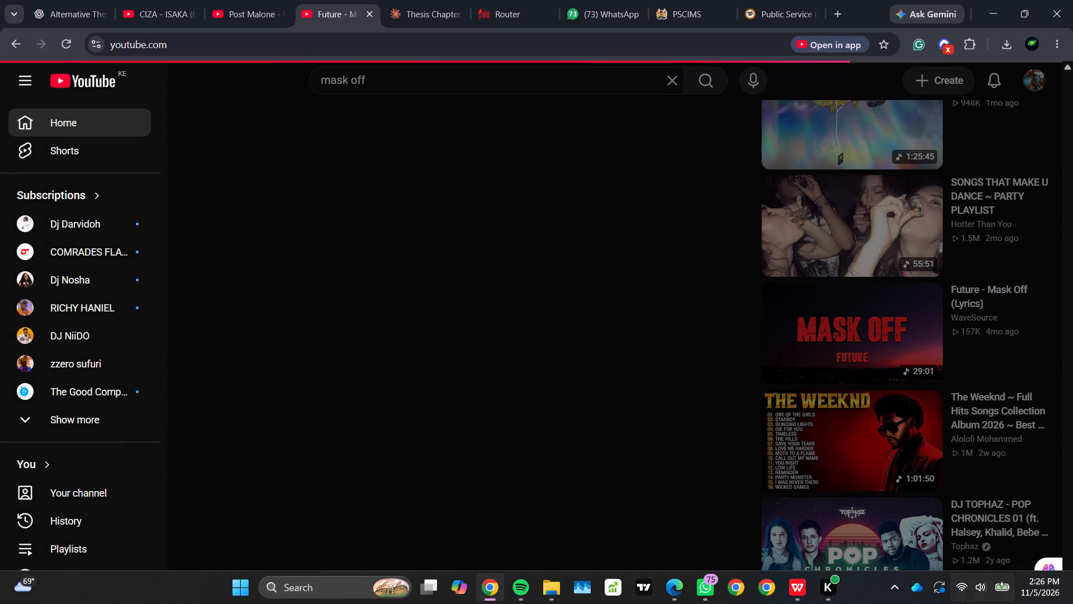
Set the computer's sound volume to about half, closing the quick settings when done.
click(974, 582)
click(937, 503)
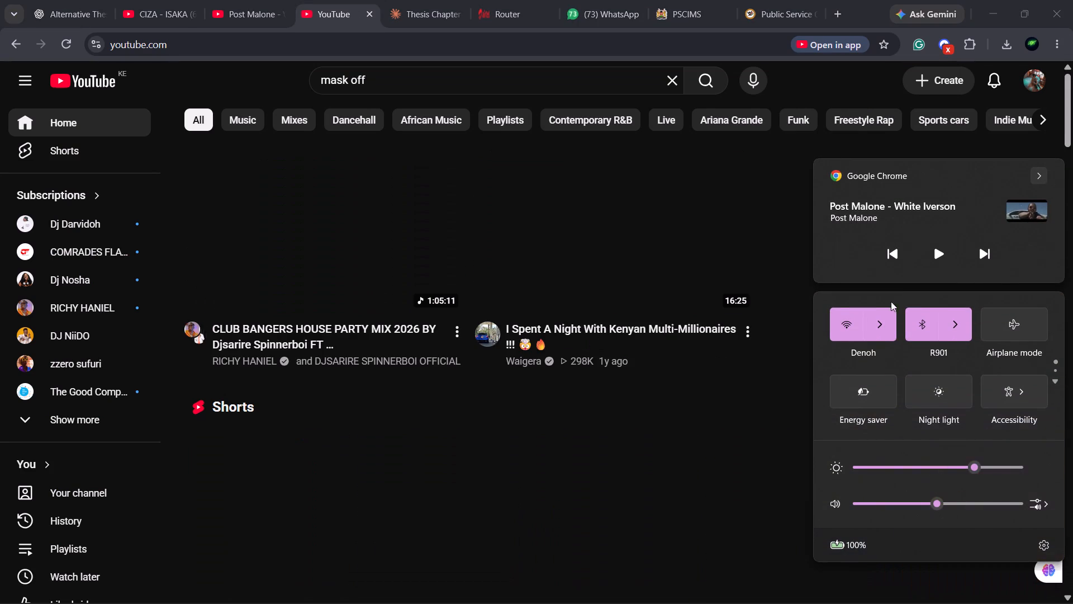
click(810, 78)
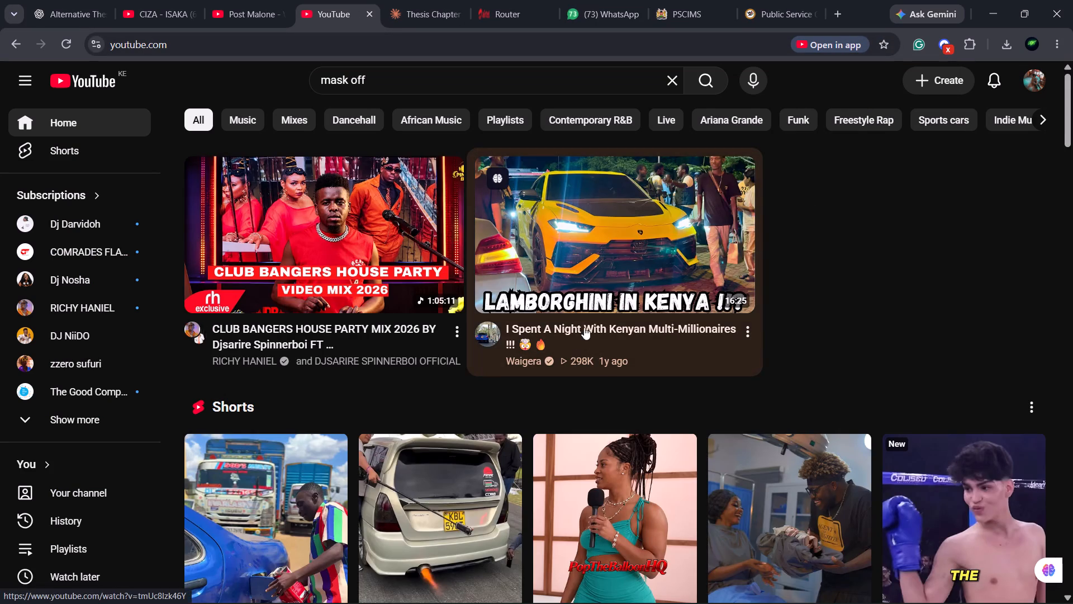
Browse the recommended videos on the YouTube home feed, past the Shorts row.
scroll(530, 352, up, 1)
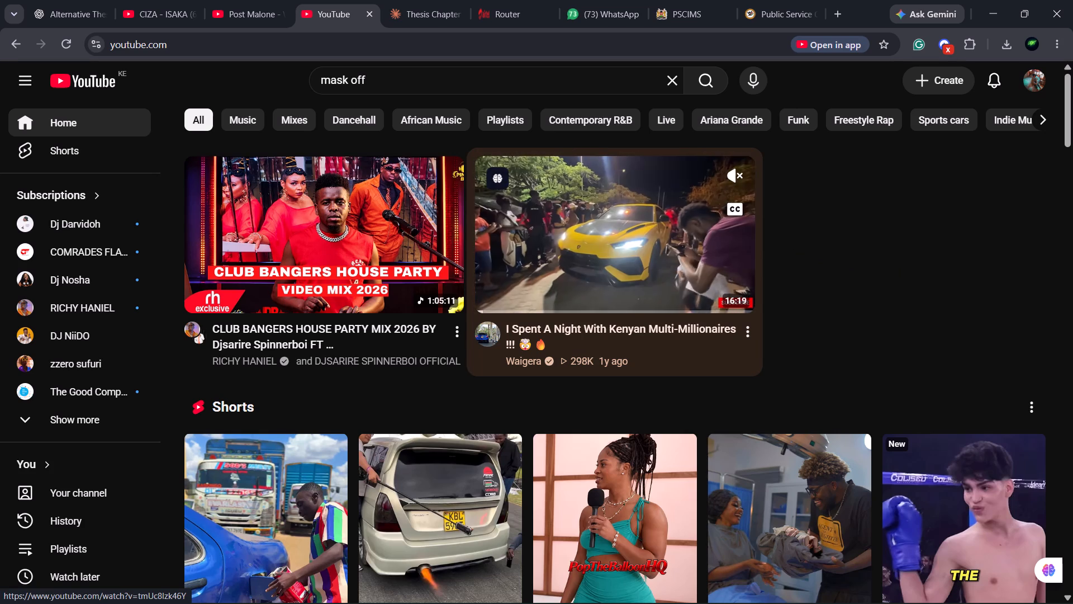
scroll(665, 239, down, 1)
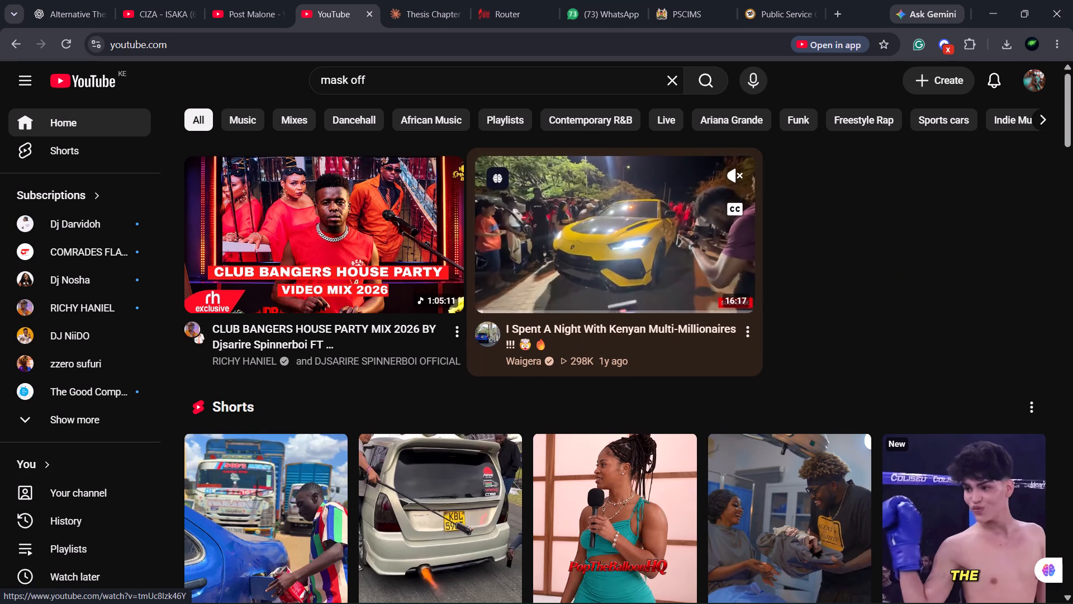
scroll(665, 239, down, 6)
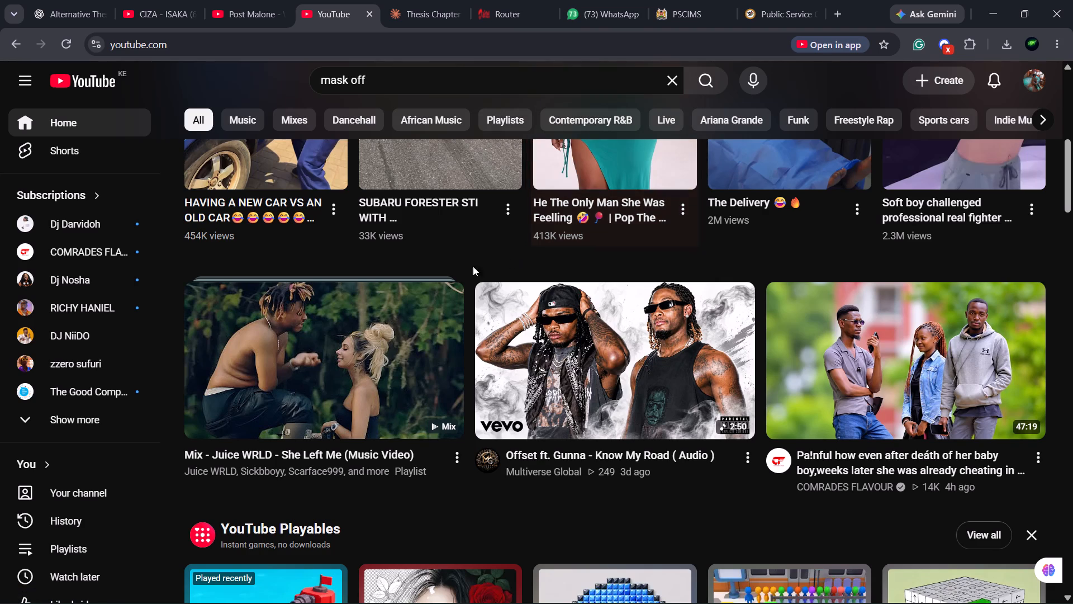
Play the mix for Juice WRLD - She Left Me (Music Video) from the YouTube home page.
click(389, 357)
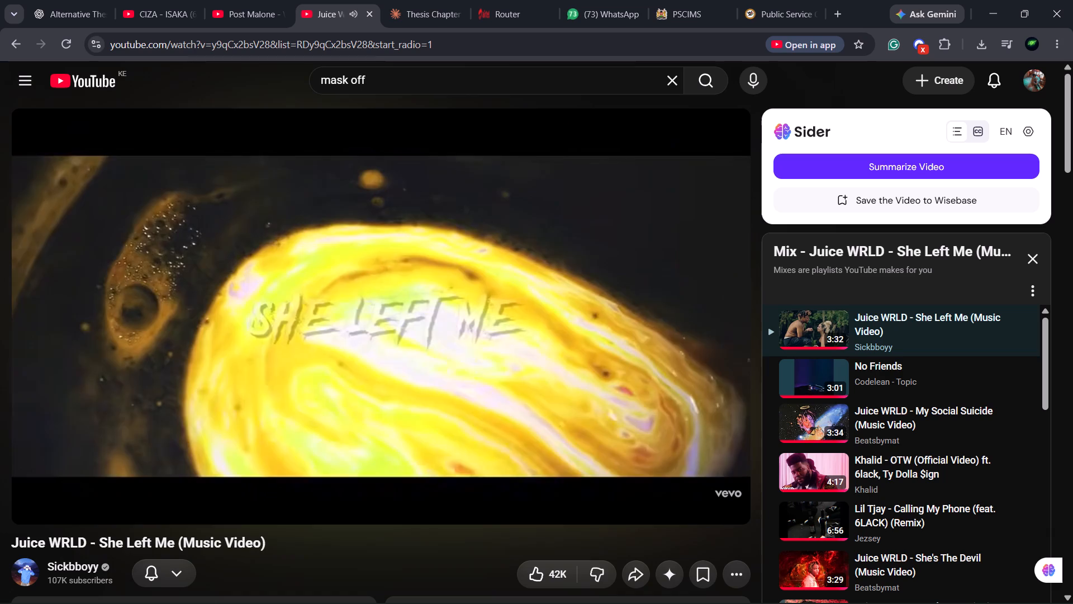
Switch to WPS Office and examine the wayfinding observation tables, the section C duration schedule and the section D questionnaire items.
click(791, 582)
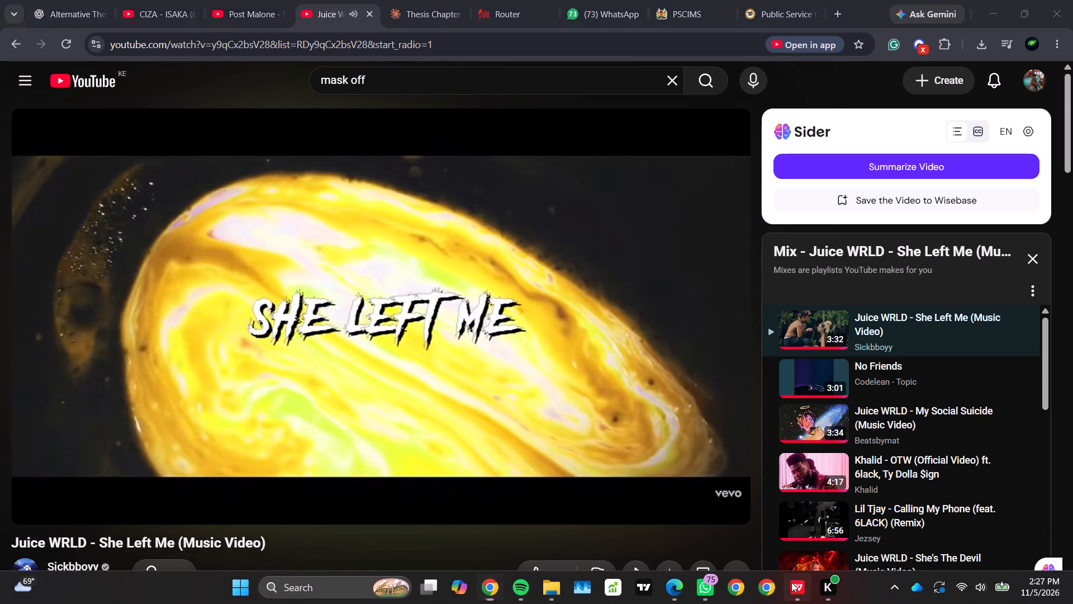
scroll(512, 376, down, 3)
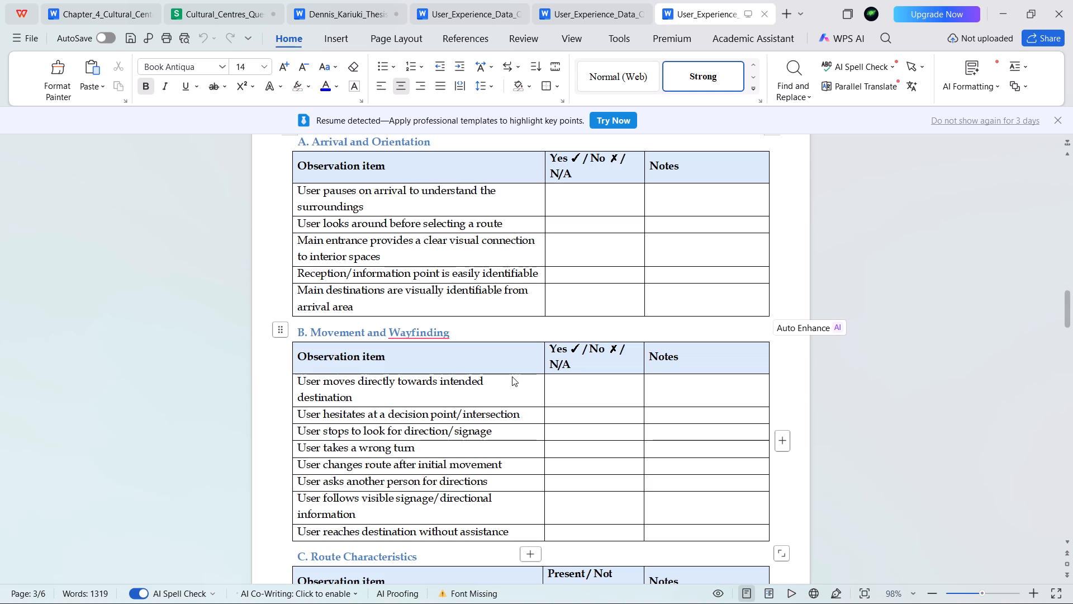
scroll(512, 376, down, 4)
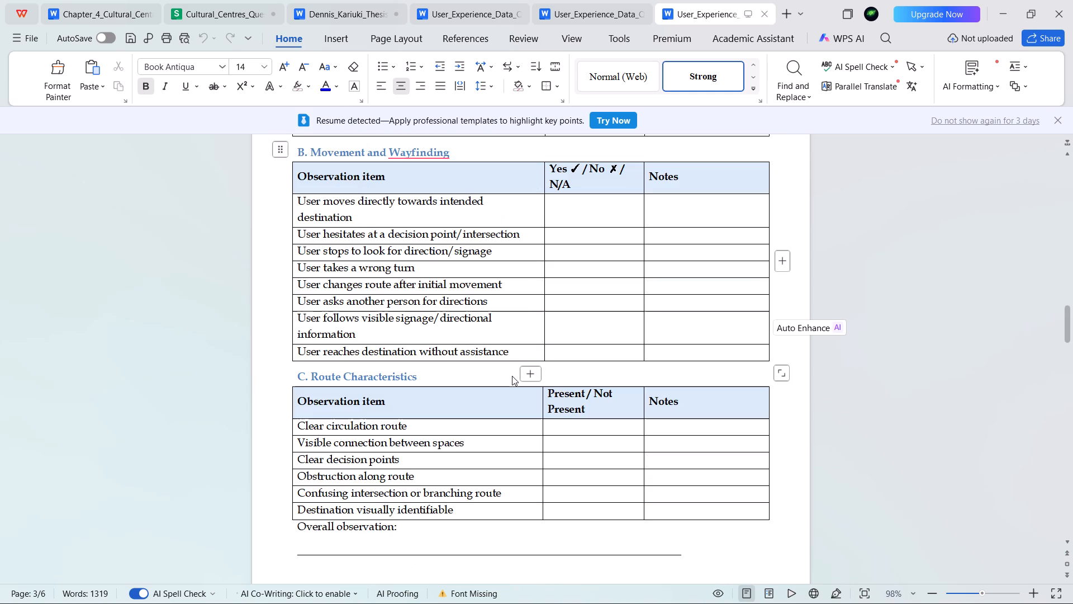
scroll(512, 376, down, 5)
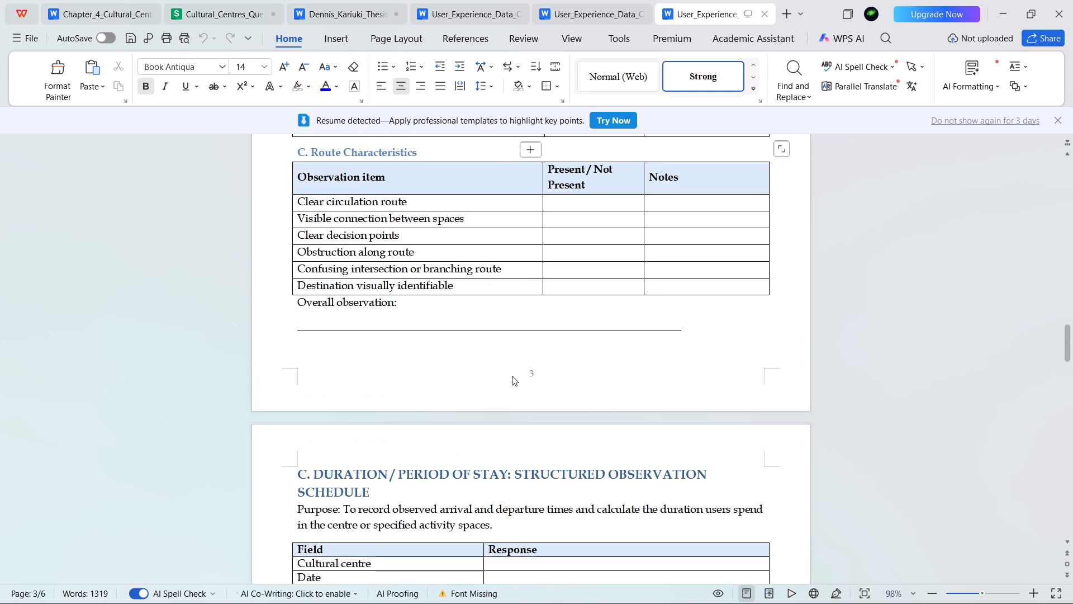
scroll(512, 376, down, 5)
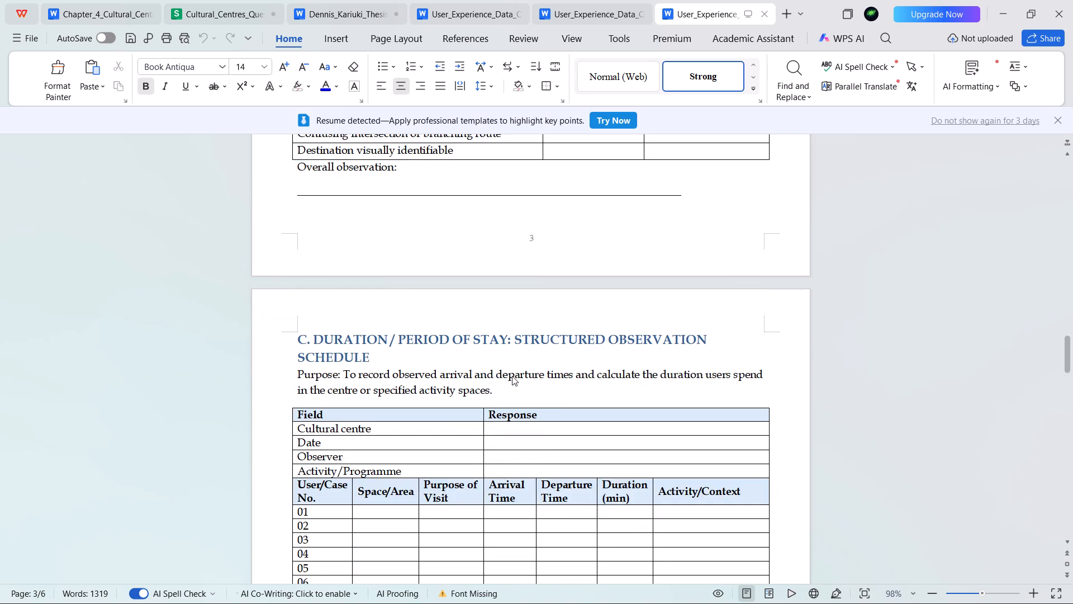
scroll(512, 376, down, 7)
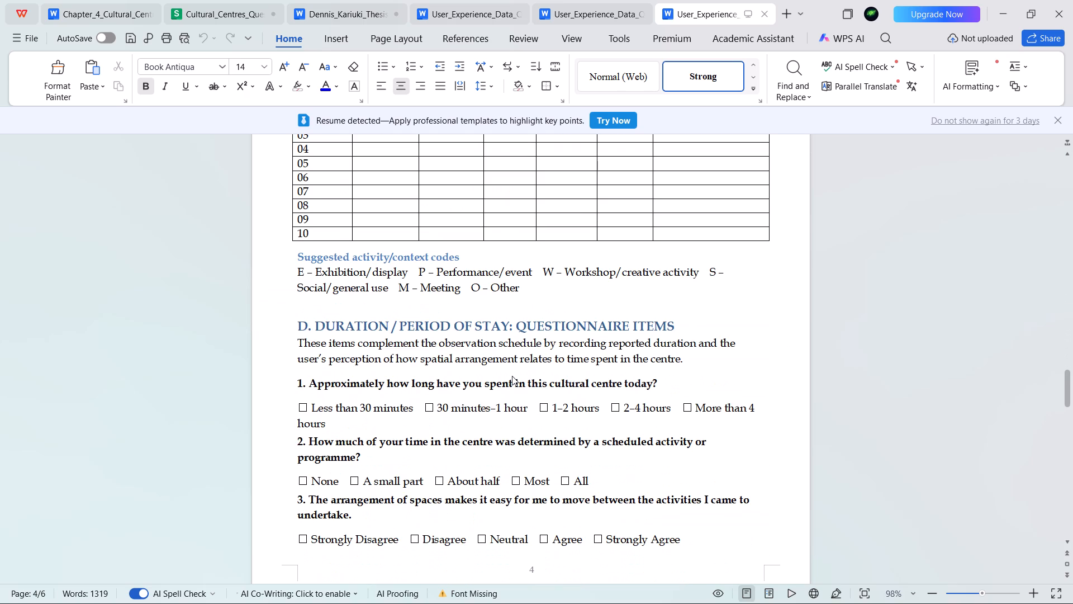
Recheck the section B actual way-finding behaviour checklist and the duration sections, continuing to the start of the section E user satisfaction questionnaire.
scroll(512, 376, up, 17)
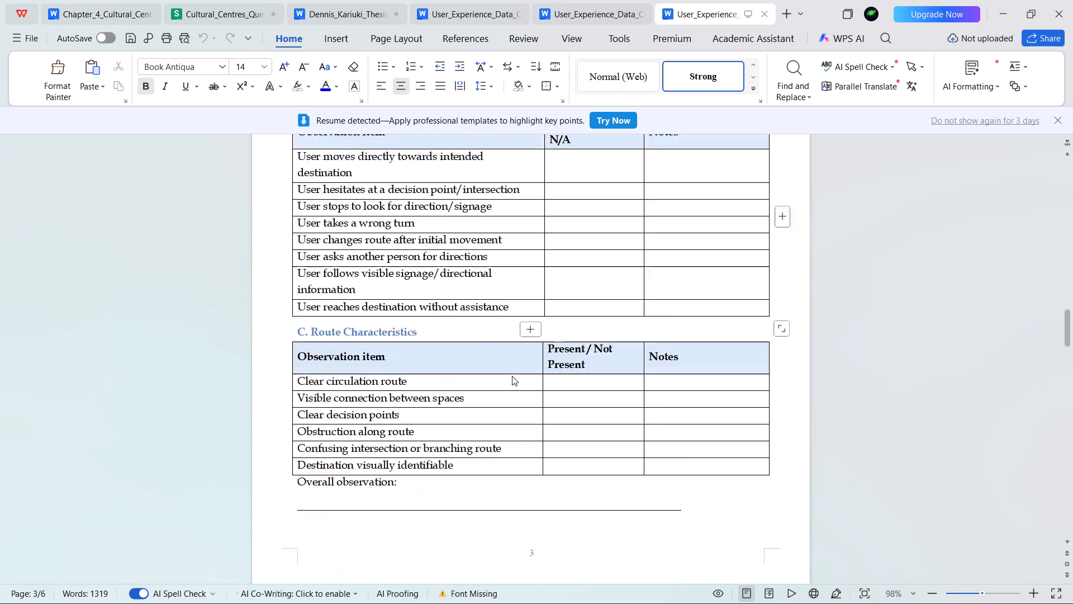
scroll(512, 376, up, 20)
scroll(512, 376, down, 4)
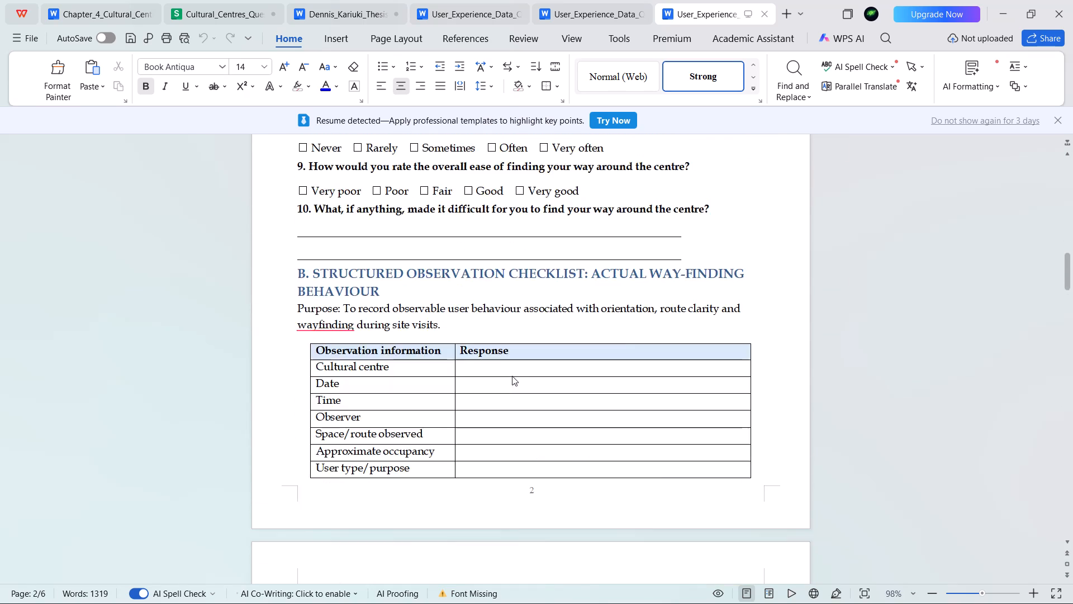
scroll(512, 376, down, 20)
scroll(512, 376, down, 6)
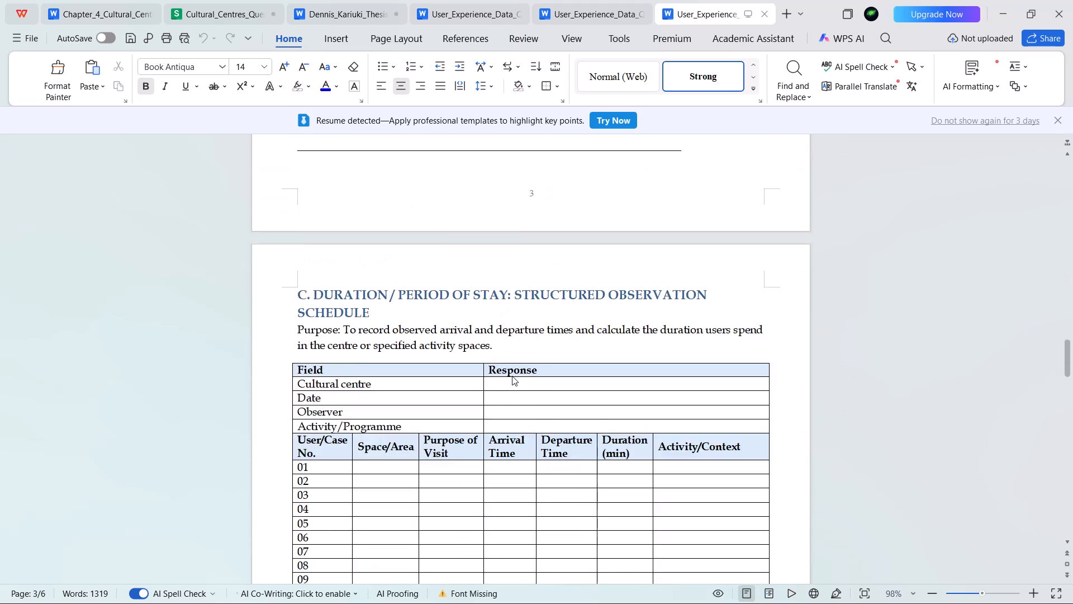
scroll(512, 376, down, 18)
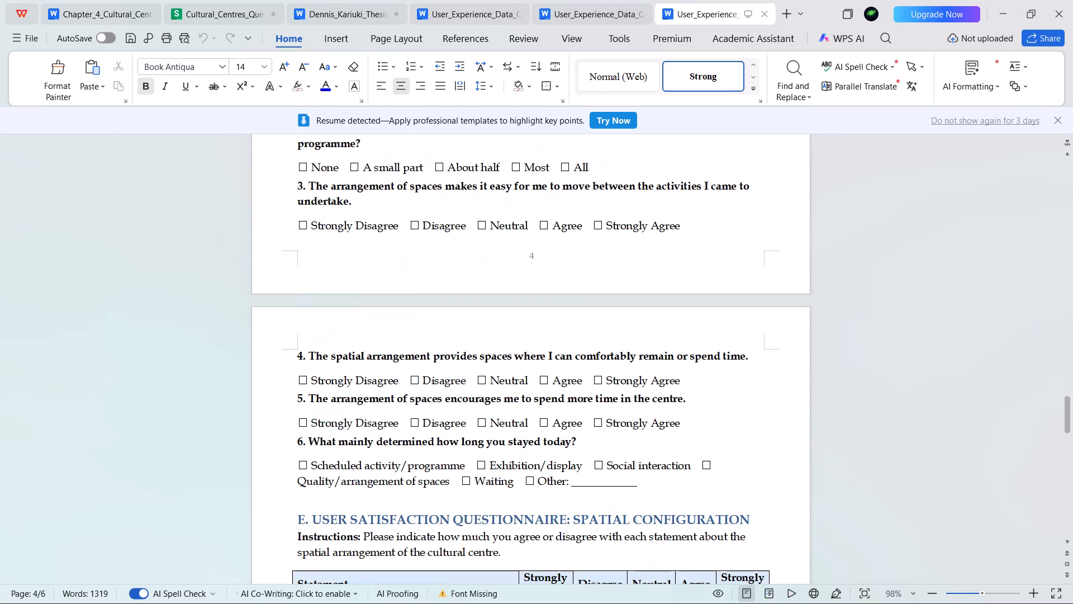
Switch to the three-page questionnaire document and review its wayfinding, duration and satisfaction questions, focusing on satisfaction statements 5 and 6.
click(613, 3)
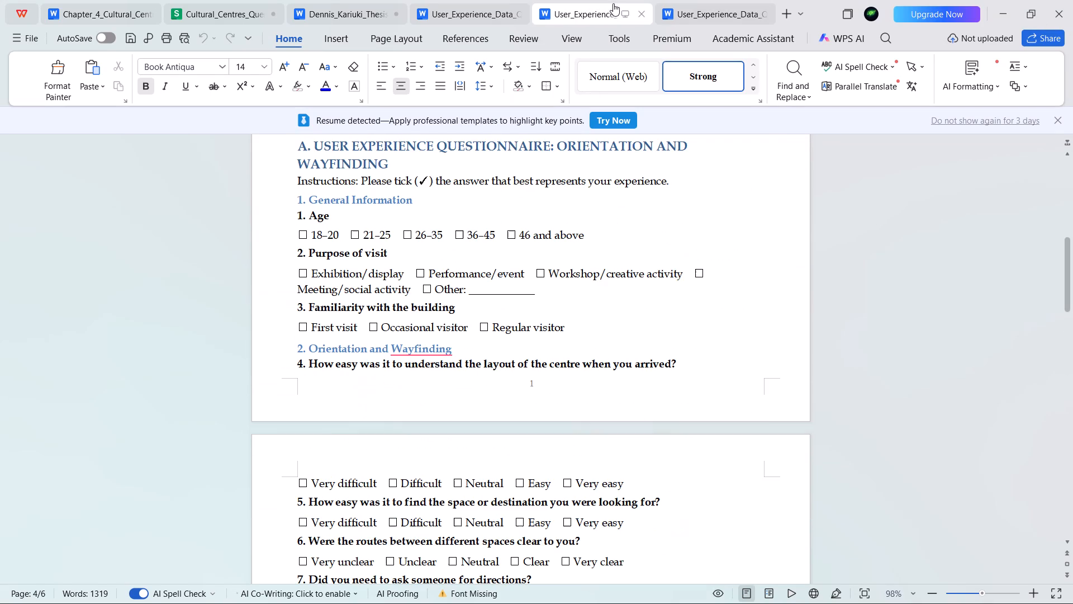
scroll(493, 355, down, 11)
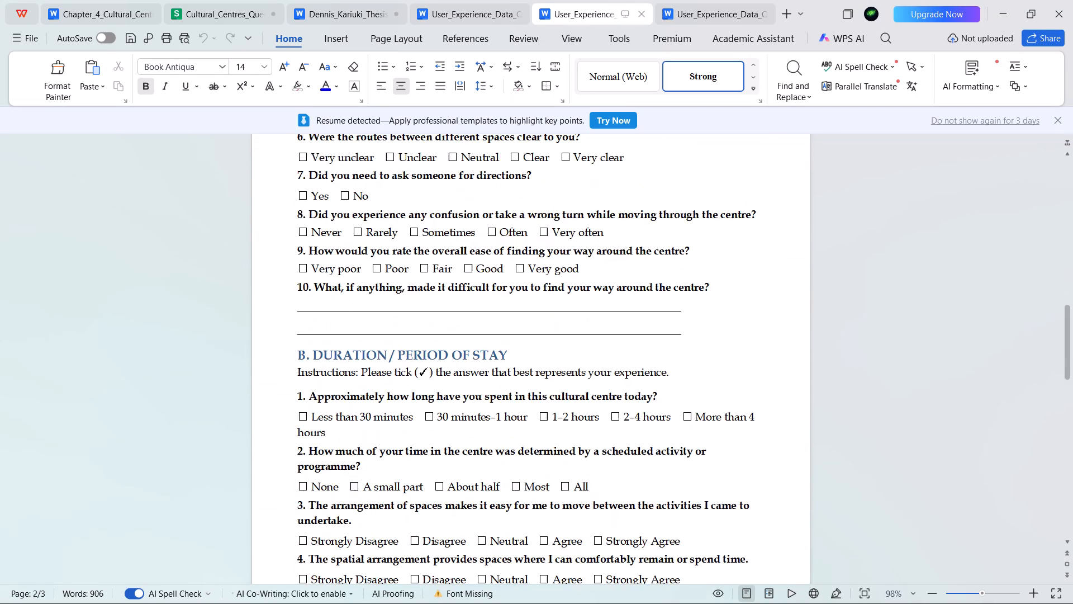
scroll(493, 355, down, 20)
scroll(493, 355, down, 1)
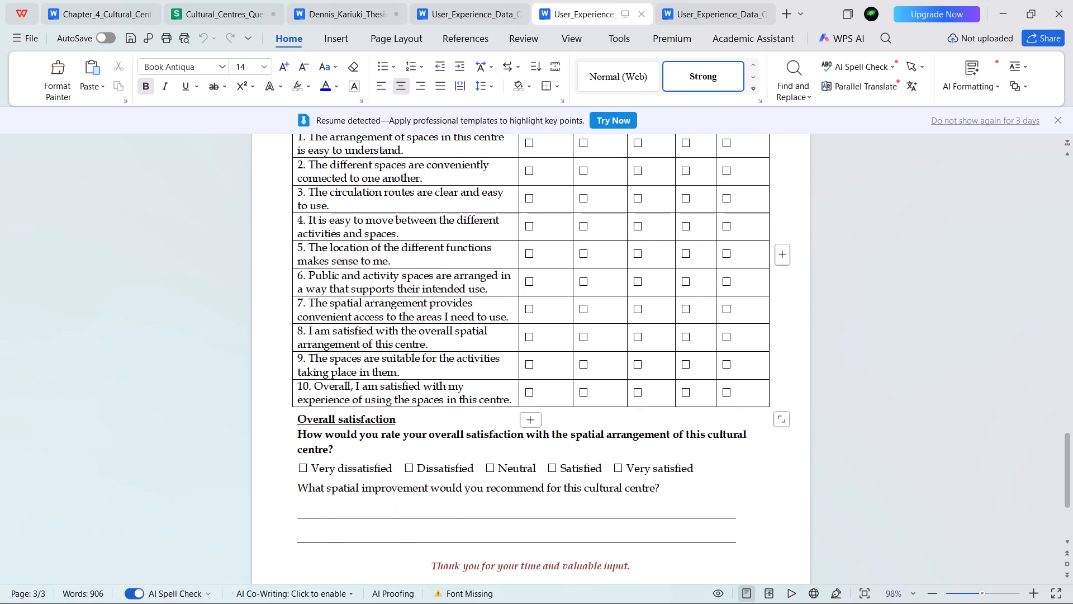
scroll(357, 378, up, 1)
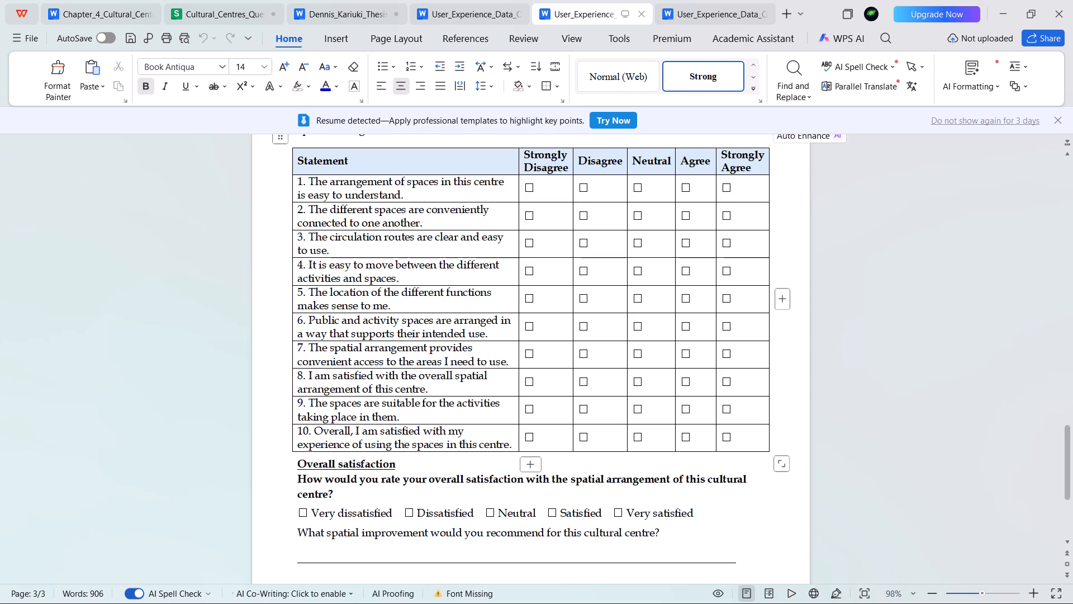
click(278, 319)
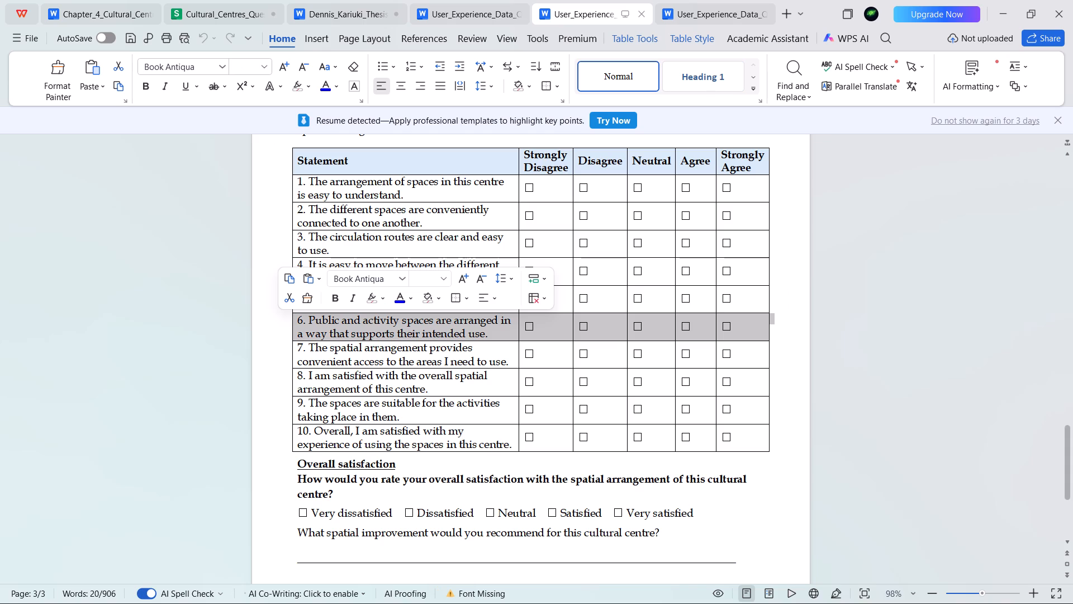
click(960, 219)
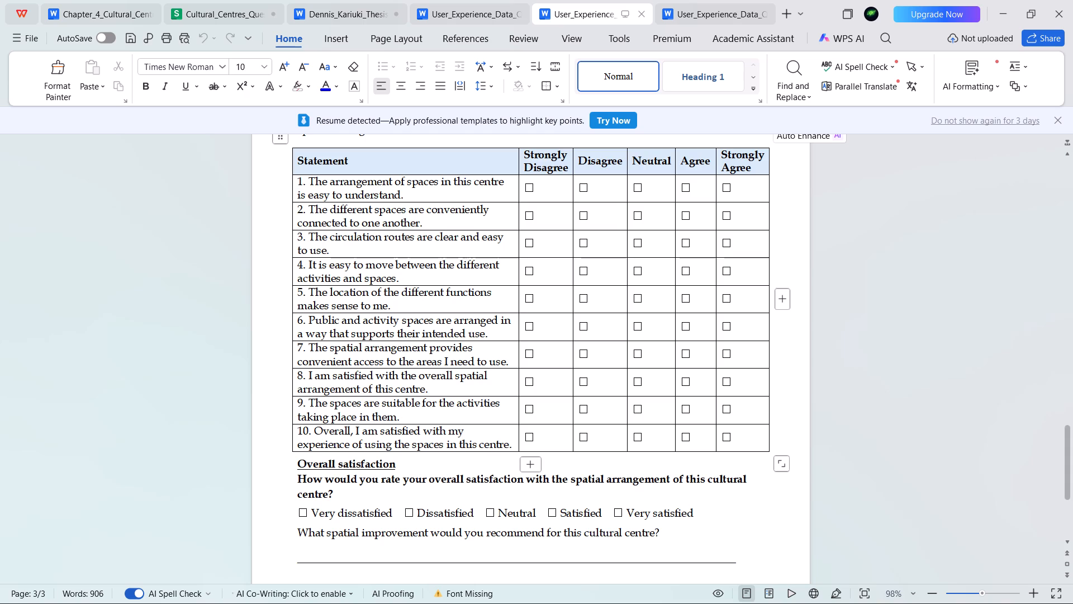
drag(397, 308, 264, 296)
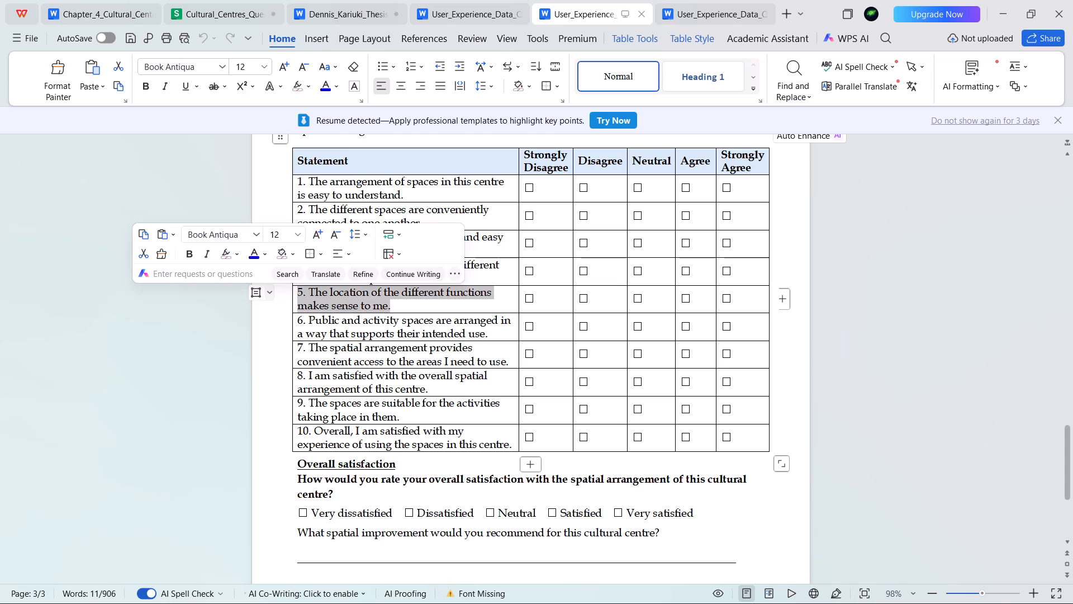
click(360, 325)
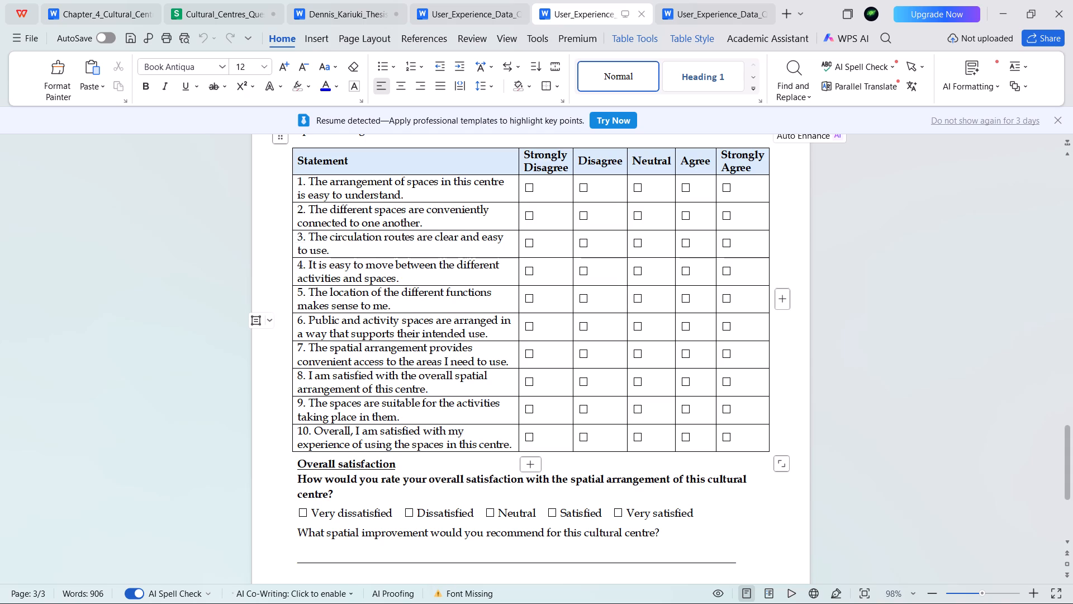
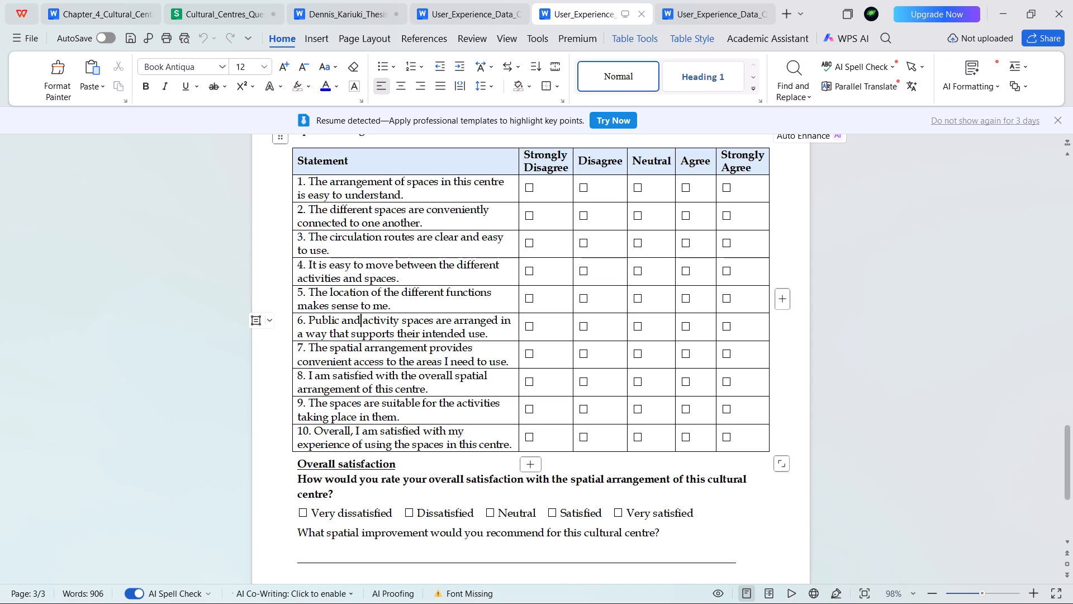
Reread satisfaction statements 9 and 10 in the section C table of the three-page questionnaire.
drag(401, 419, 312, 400)
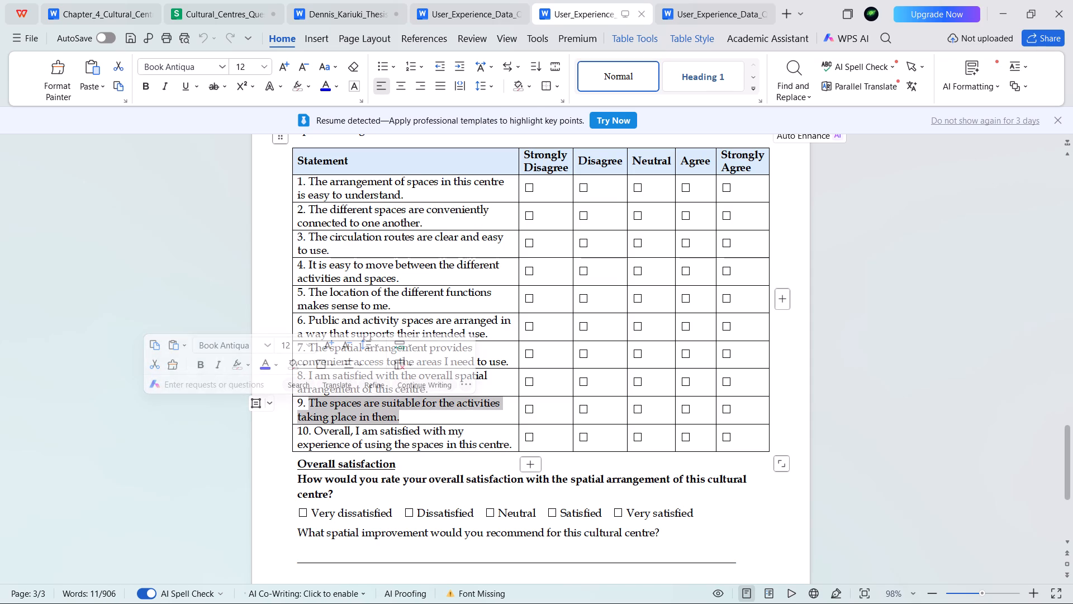
click(360, 432)
drag(317, 432, 410, 441)
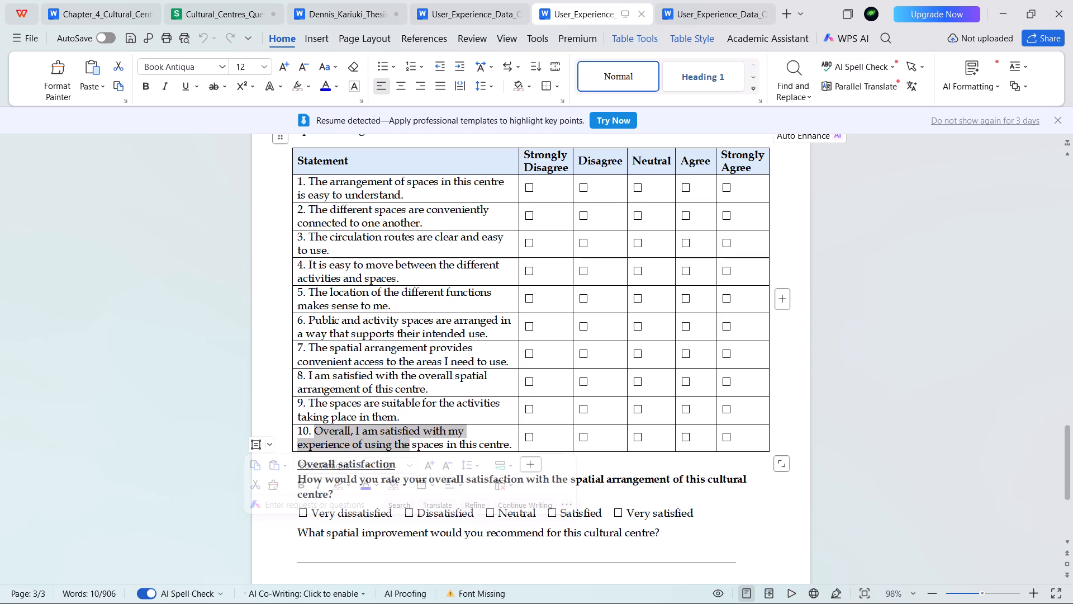
click(377, 411)
scroll(424, 407, up, 3)
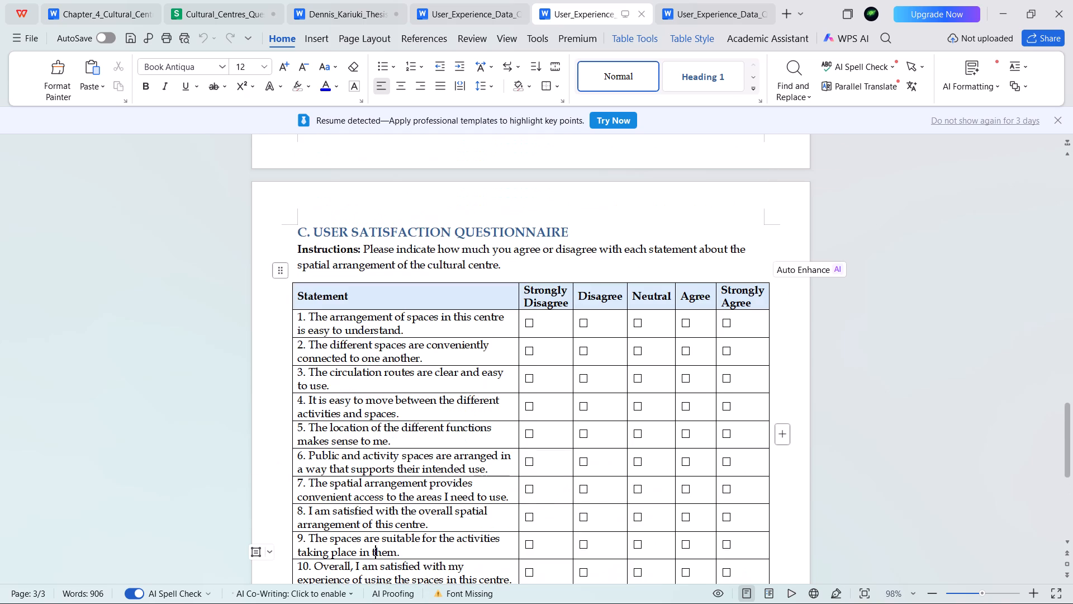
scroll(424, 407, down, 1)
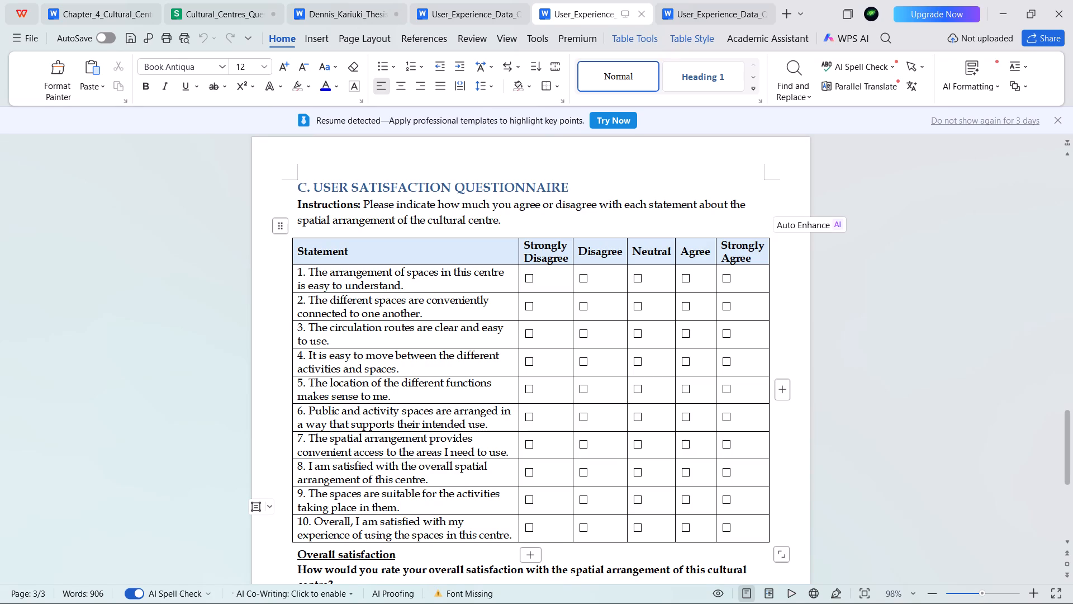
Delete statement 8, "I am satisfied with the overall spatial arrangement of this centre", and its table row, using Shift cells left.
drag(433, 478, 266, 463)
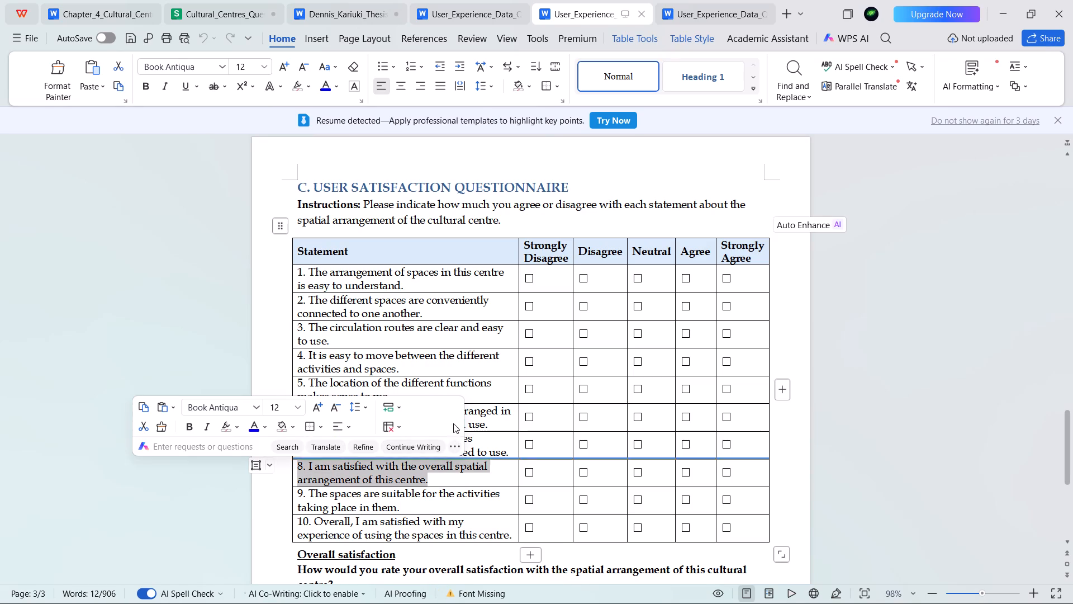
click(478, 466)
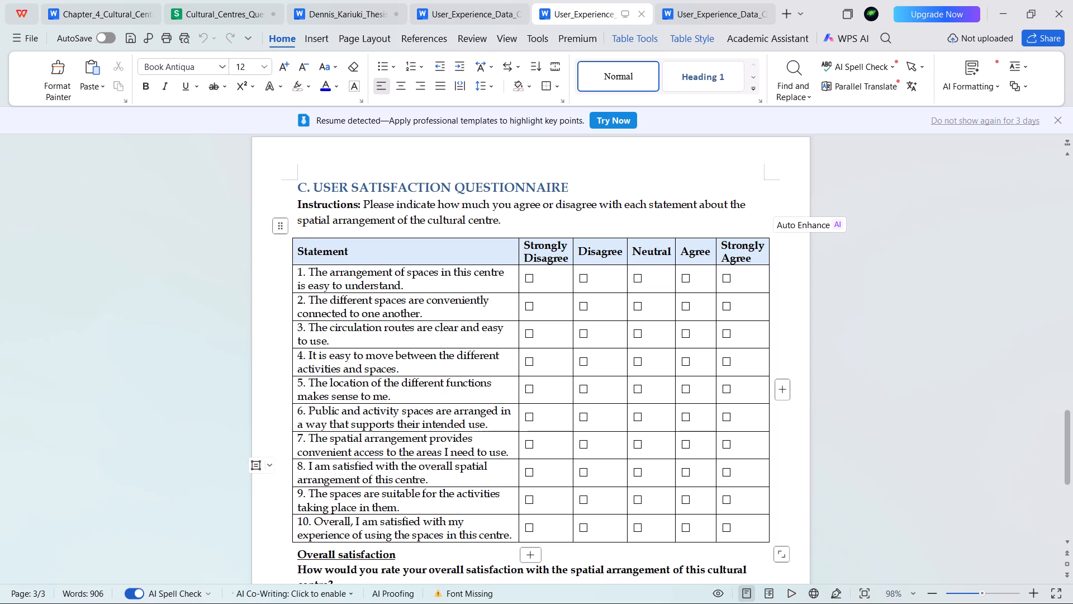
drag(432, 479, 297, 469)
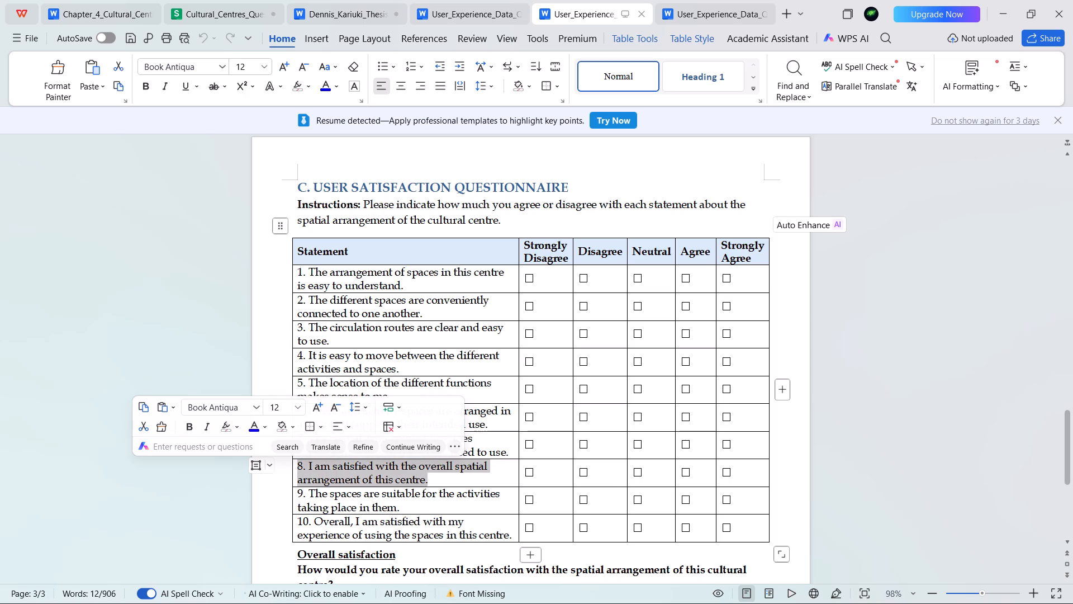
key(BackSpace)
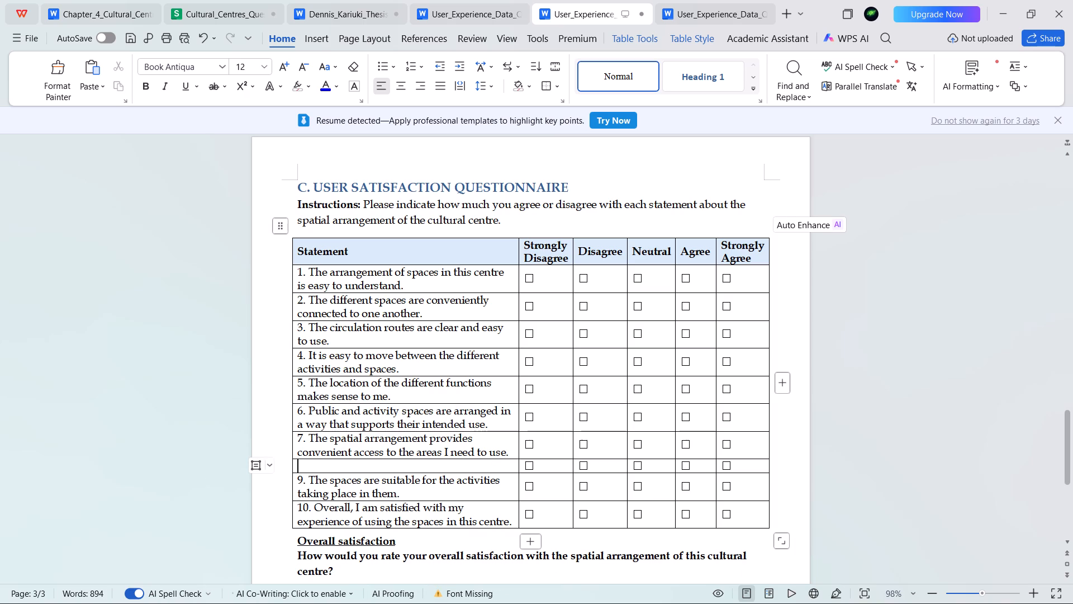
click(344, 463)
drag(348, 466, 766, 465)
key(BackSpace)
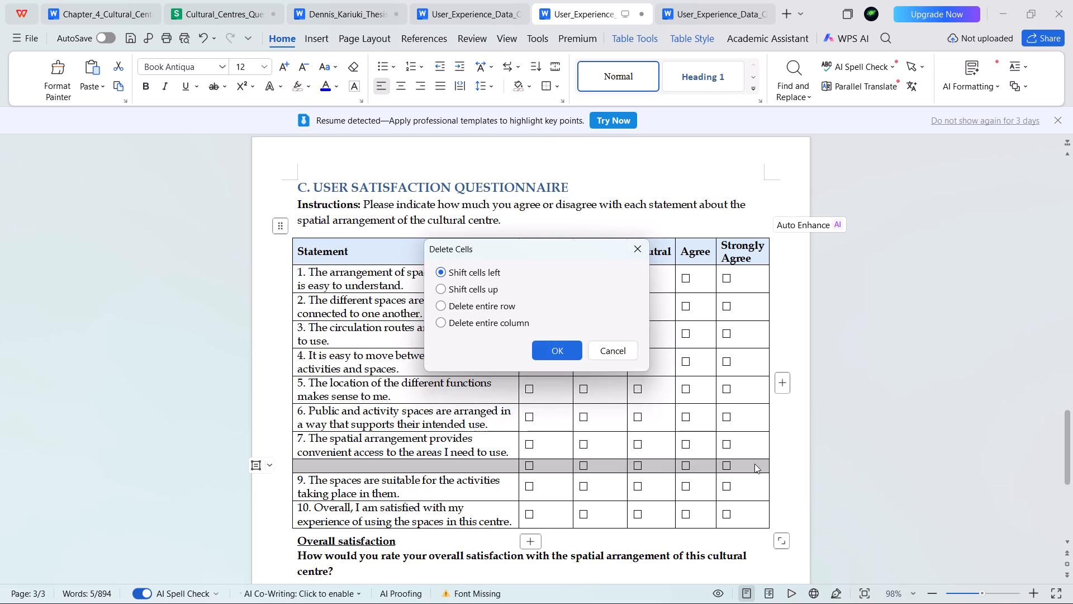
click(552, 353)
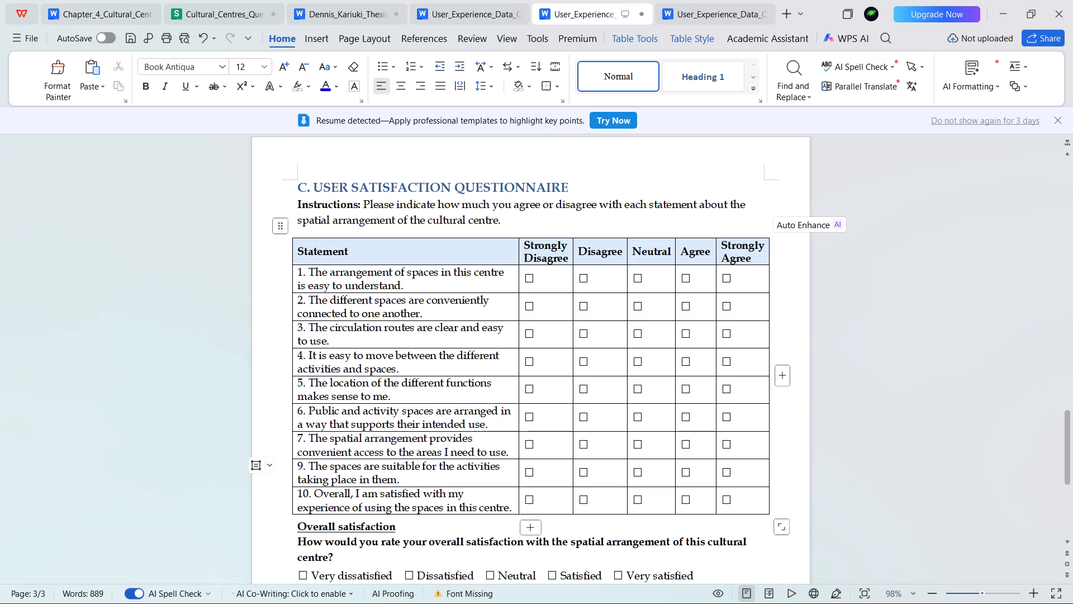
Delete the table rows of statements 6 and 7, on public and activity spaces and convenient access, using Shift cells left.
drag(511, 452, 495, 455)
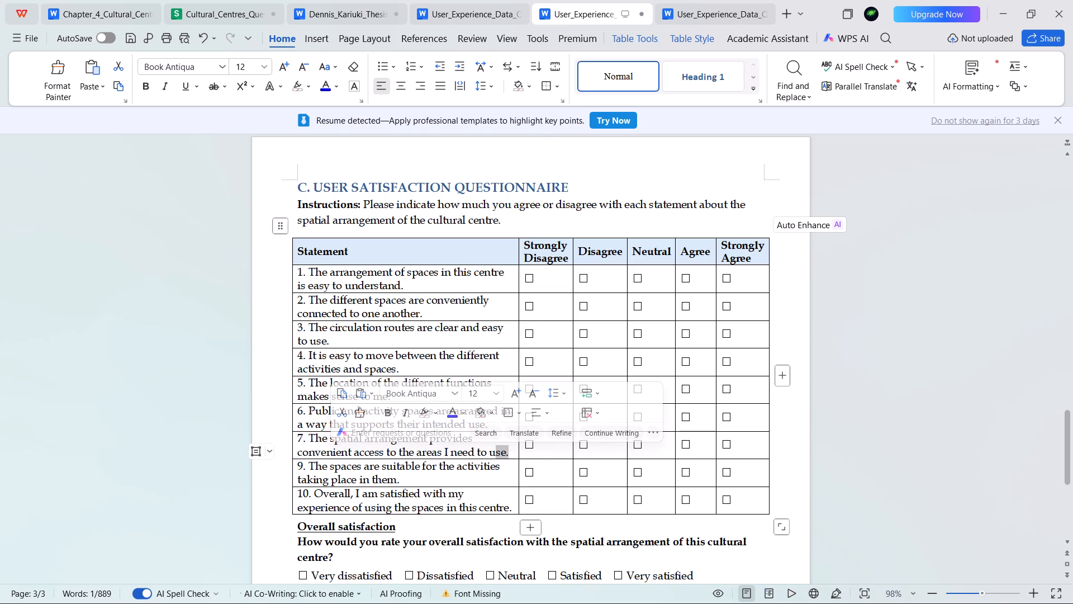
drag(298, 439, 330, 445)
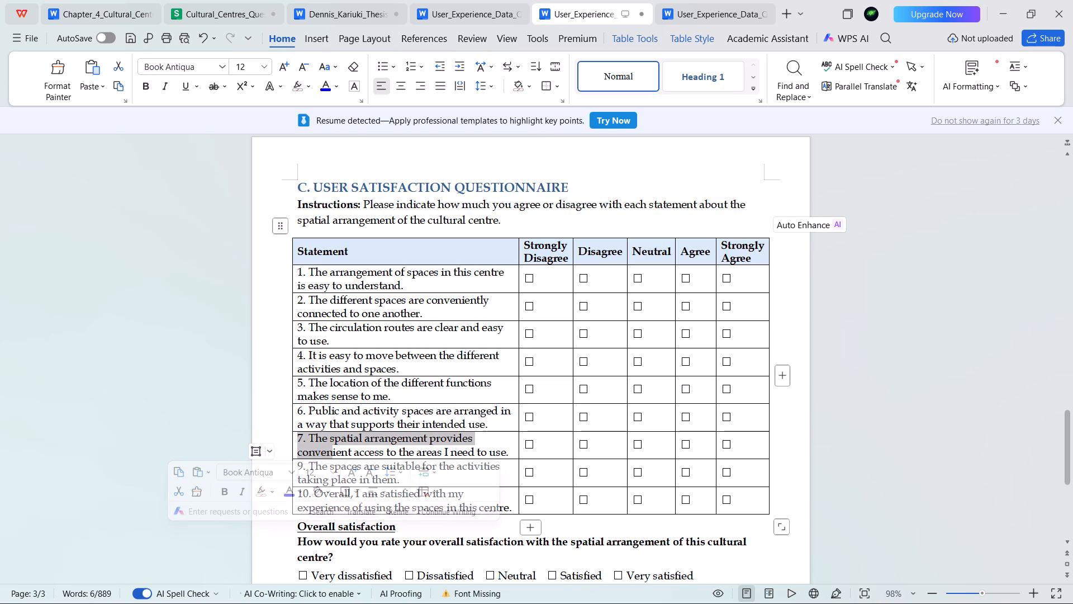
drag(299, 412, 393, 422)
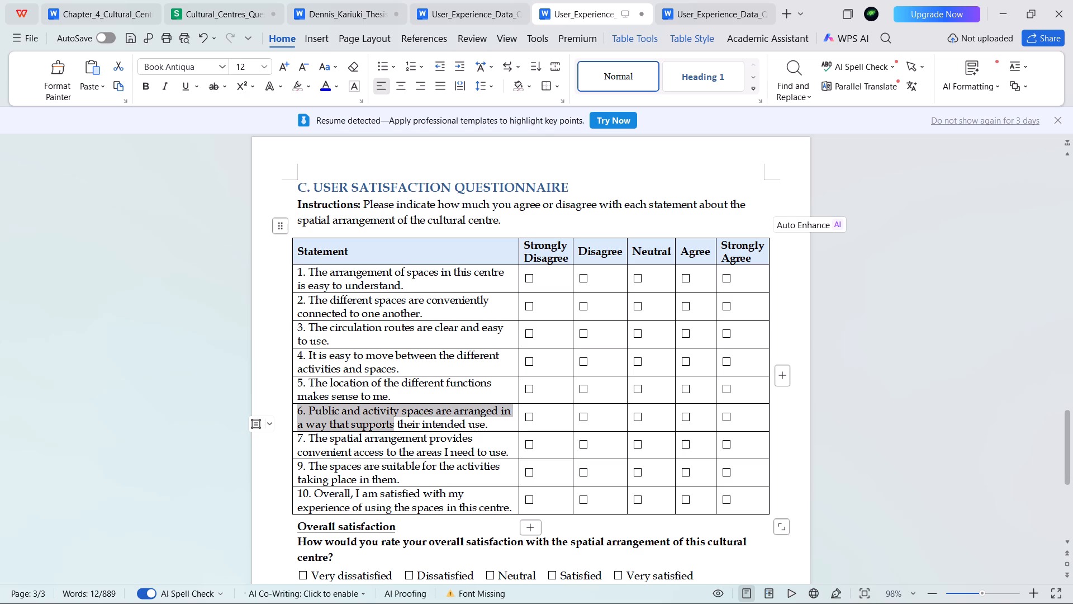
drag(393, 422, 741, 445)
key(BackSpace)
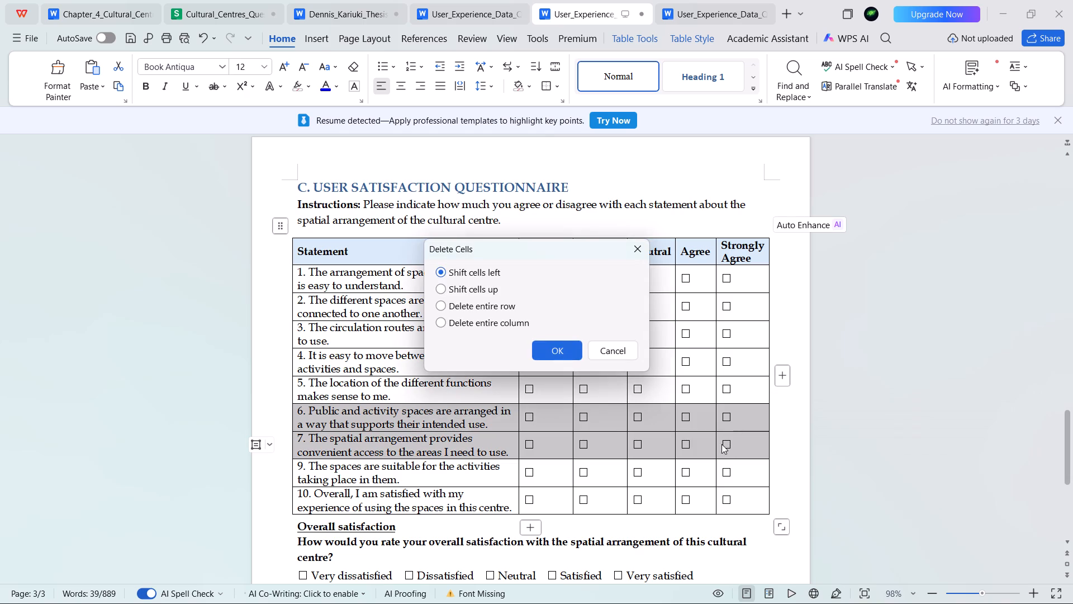
click(564, 343)
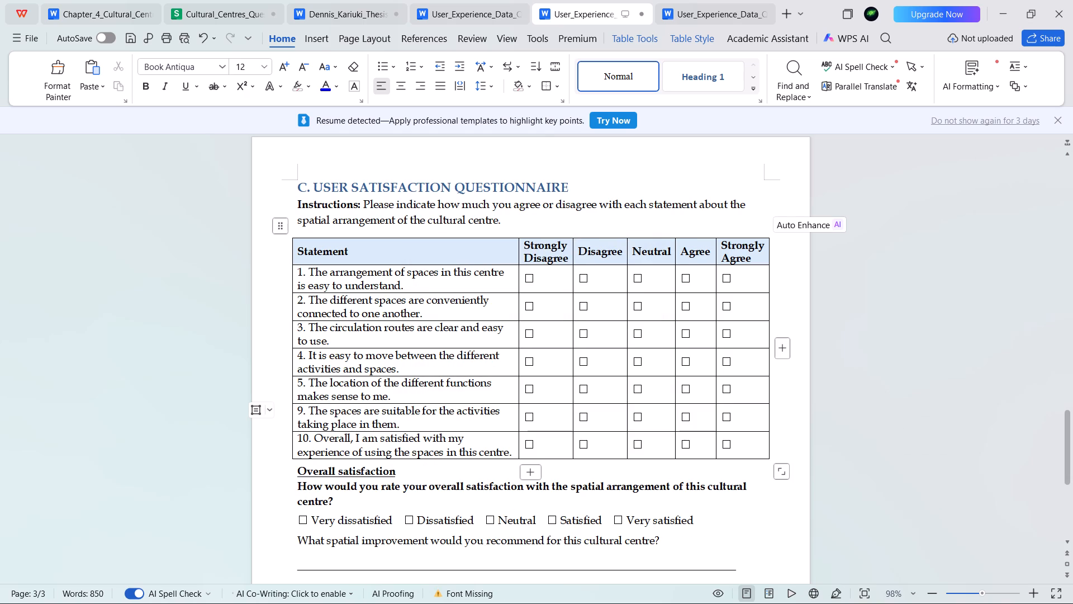
Renumber the last two satisfaction statements, on suitability for activities and overall experience, as 6 and 7.
drag(304, 413, 298, 414)
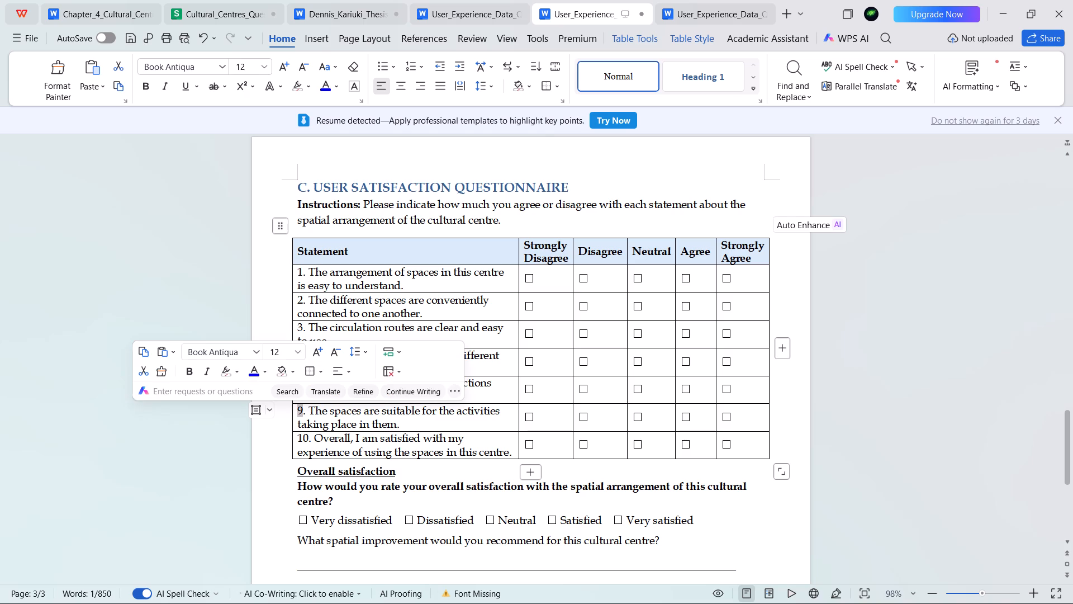
key(6)
drag(307, 435, 298, 439)
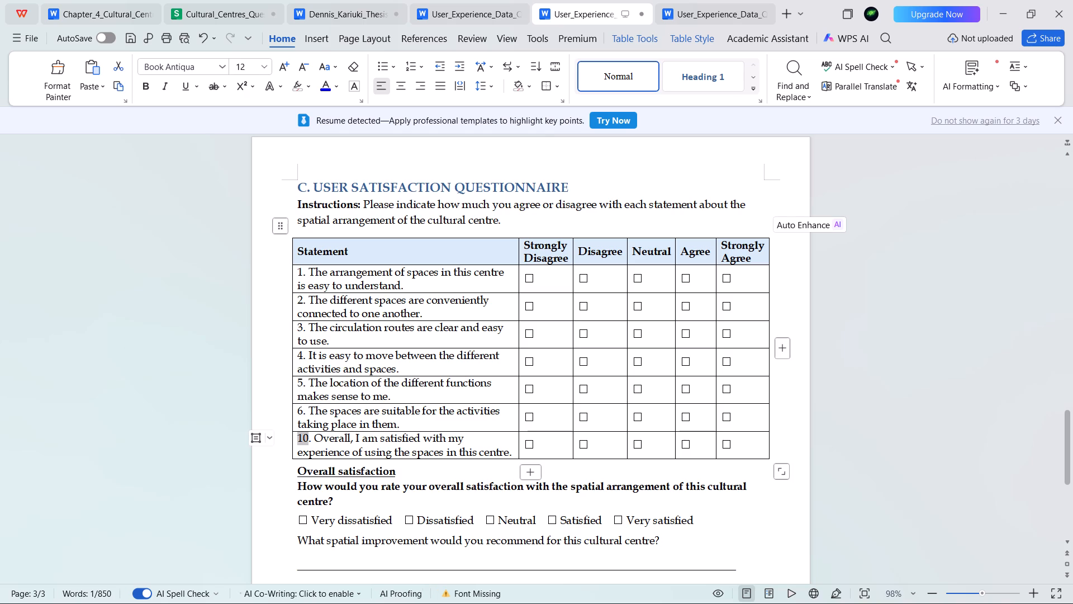
drag(298, 439, 297, 440)
key(7)
click(333, 417)
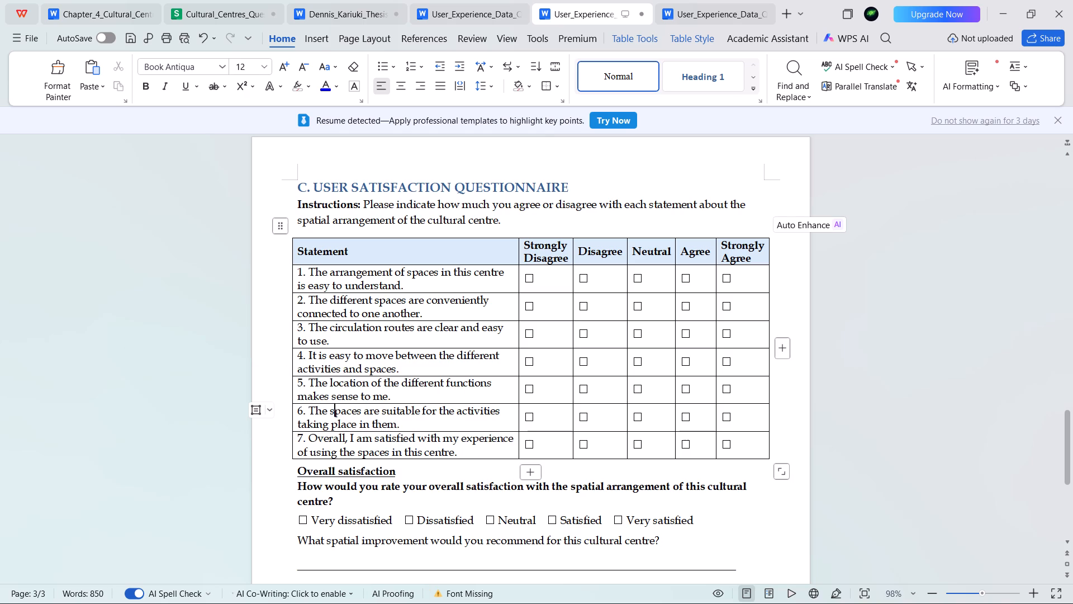
click(472, 460)
click(471, 455)
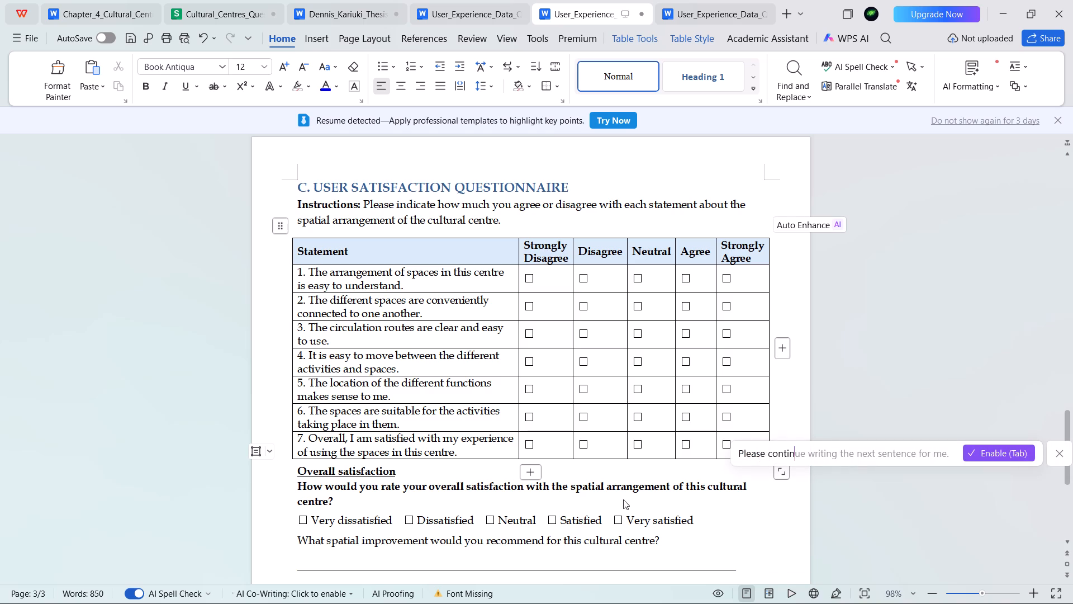
click(884, 385)
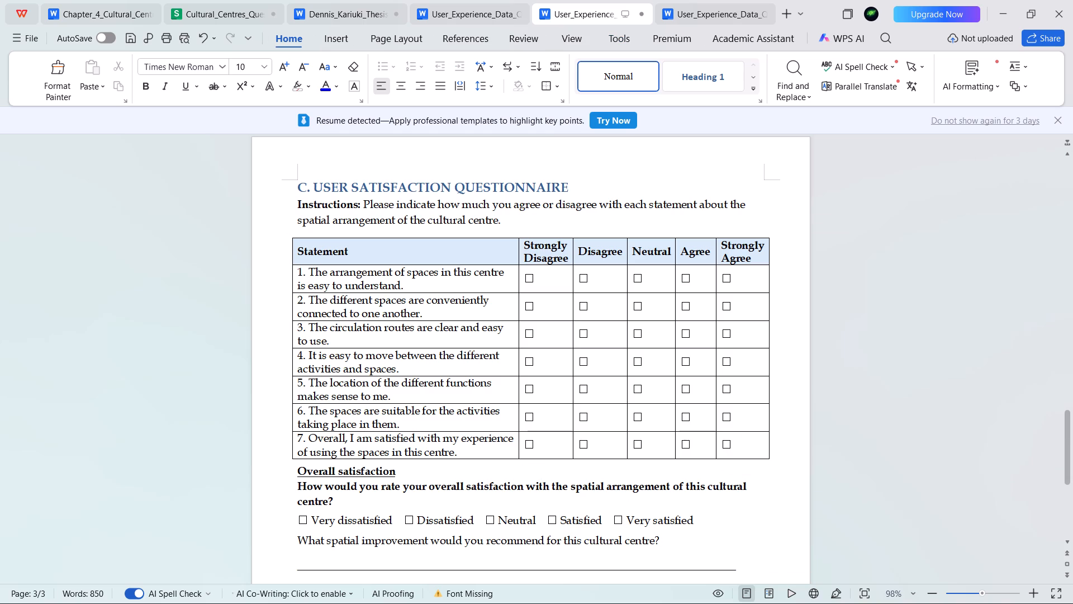
click(735, 515)
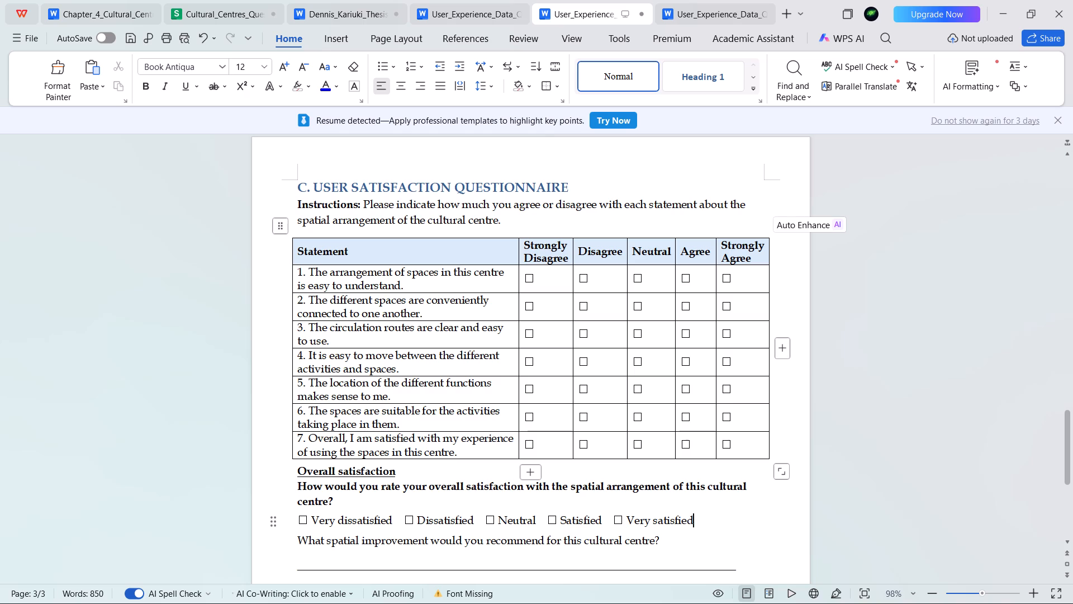
Review the whole questionnaire from the introduction through the wayfinding and duration questions to the shortened section C satisfaction table.
scroll(397, 390, up, 19)
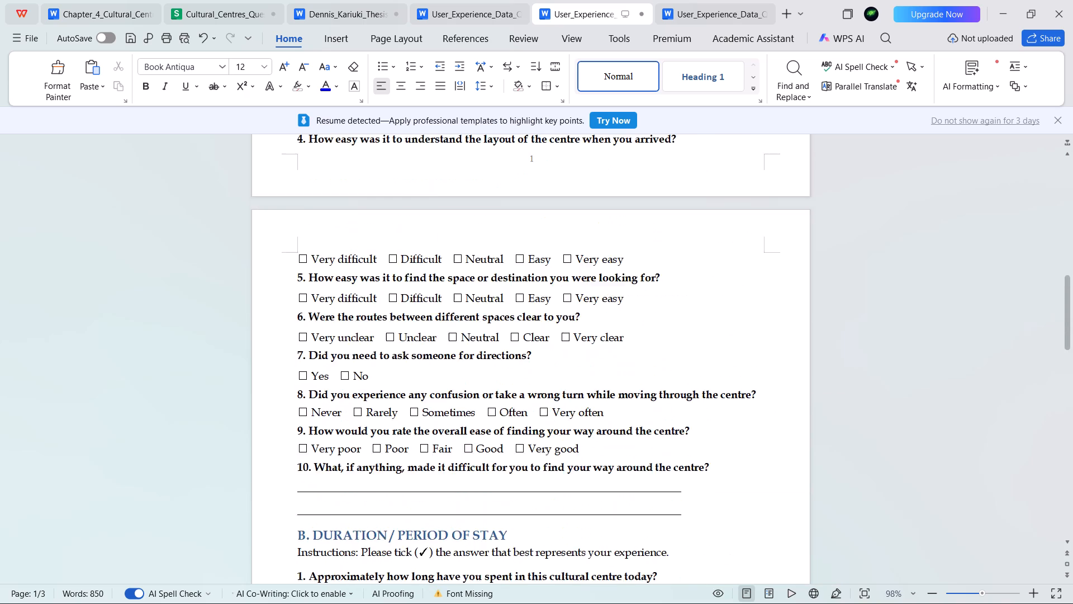
scroll(397, 390, up, 3)
scroll(397, 390, down, 1)
scroll(397, 390, up, 17)
scroll(397, 385, down, 5)
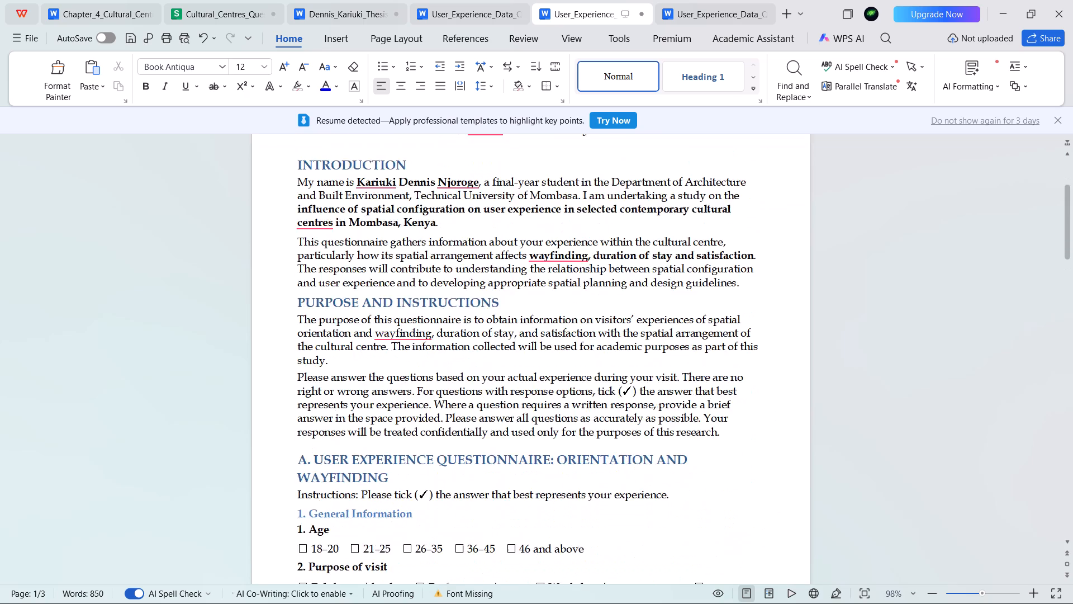
scroll(397, 385, down, 4)
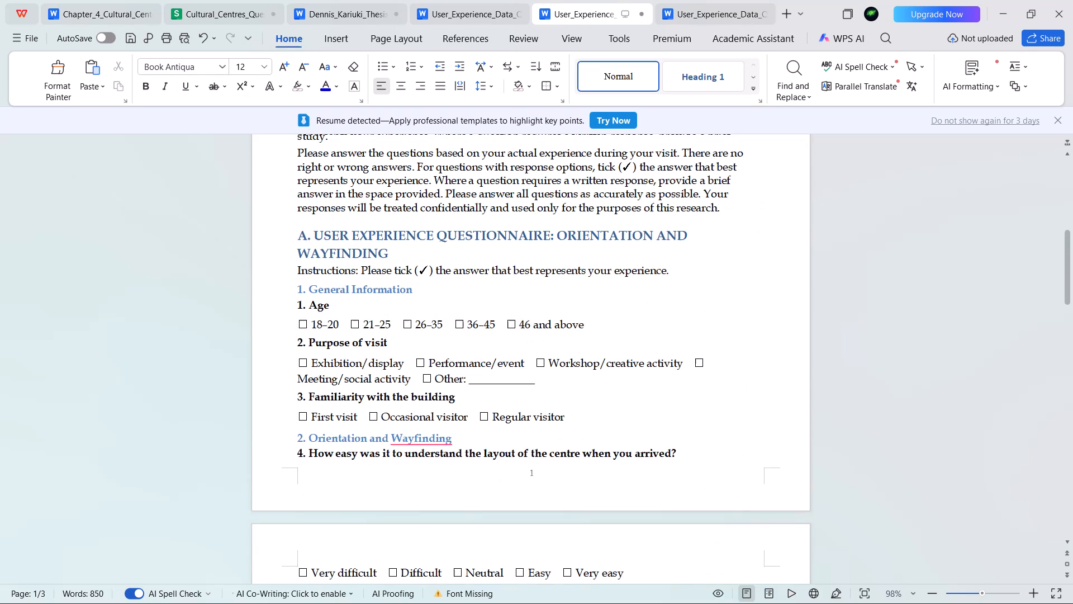
scroll(397, 385, up, 5)
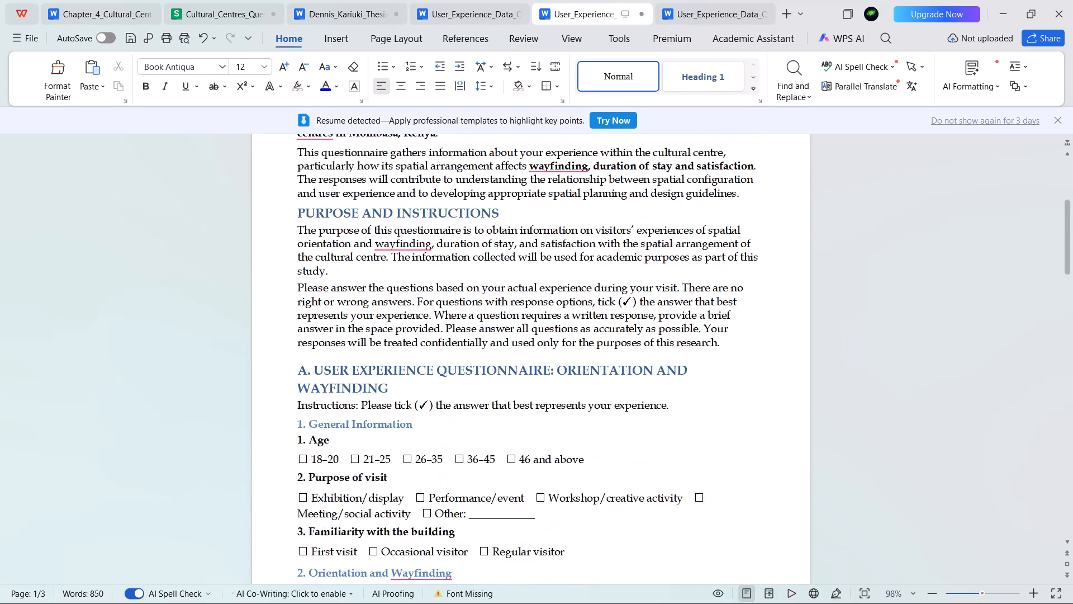
scroll(397, 385, up, 2)
scroll(397, 385, down, 14)
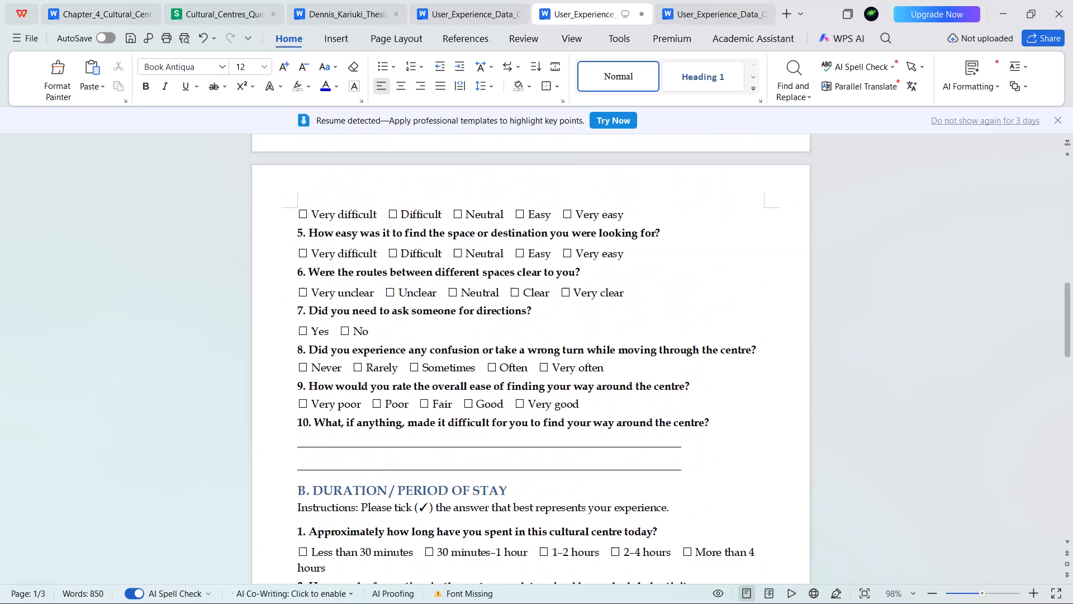
scroll(397, 384, down, 19)
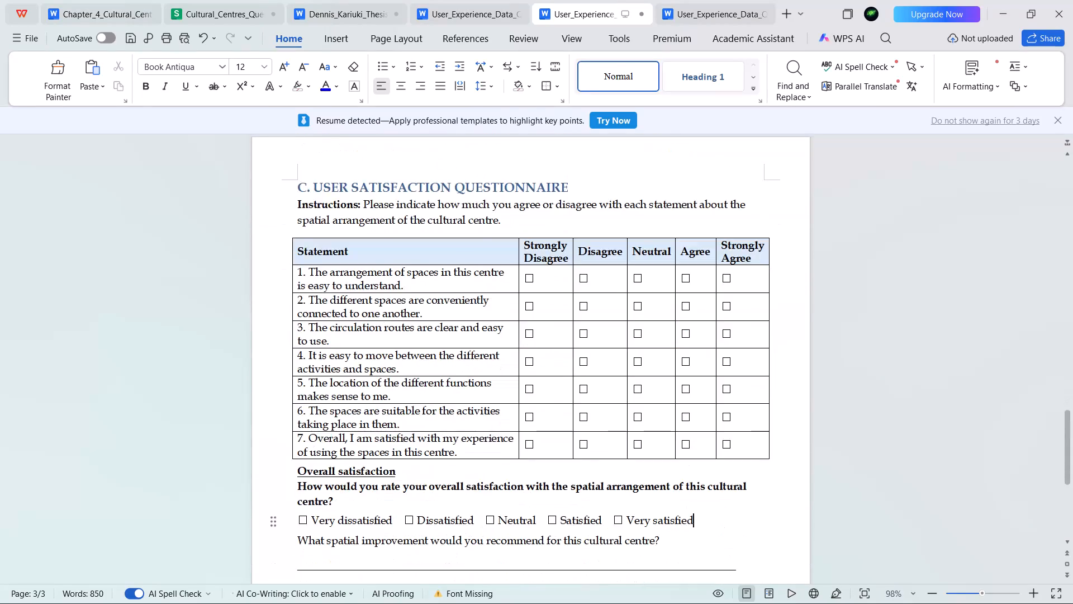
scroll(397, 384, down, 4)
scroll(397, 384, up, 5)
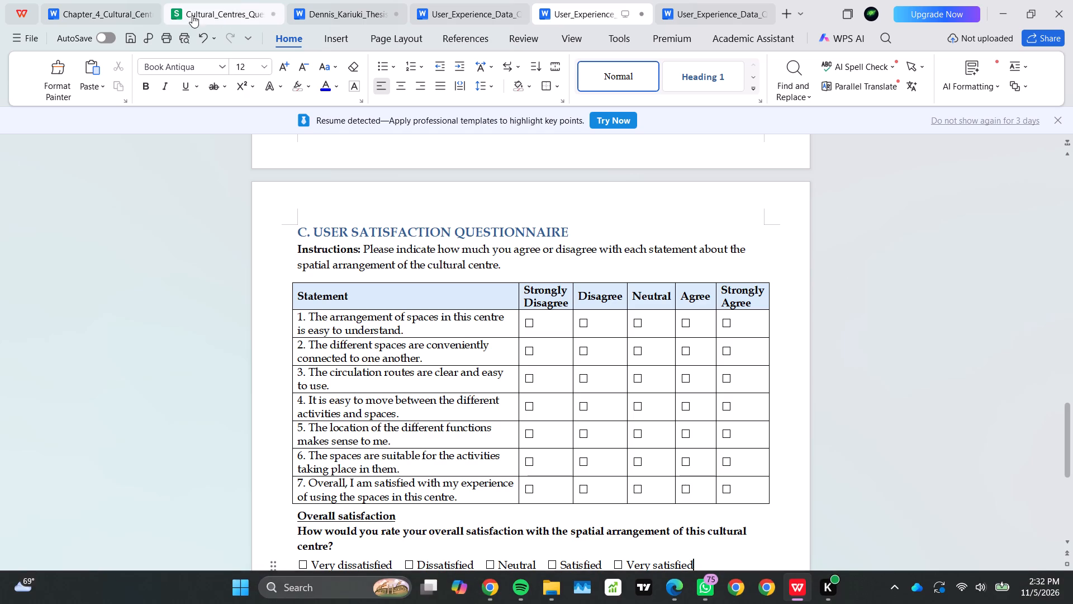
Switch to the Cultural Centres questionnaire workbook and examine the satisfaction items E10 to E12 on the MCV sheet.
click(219, 10)
scroll(360, 377, down, 4)
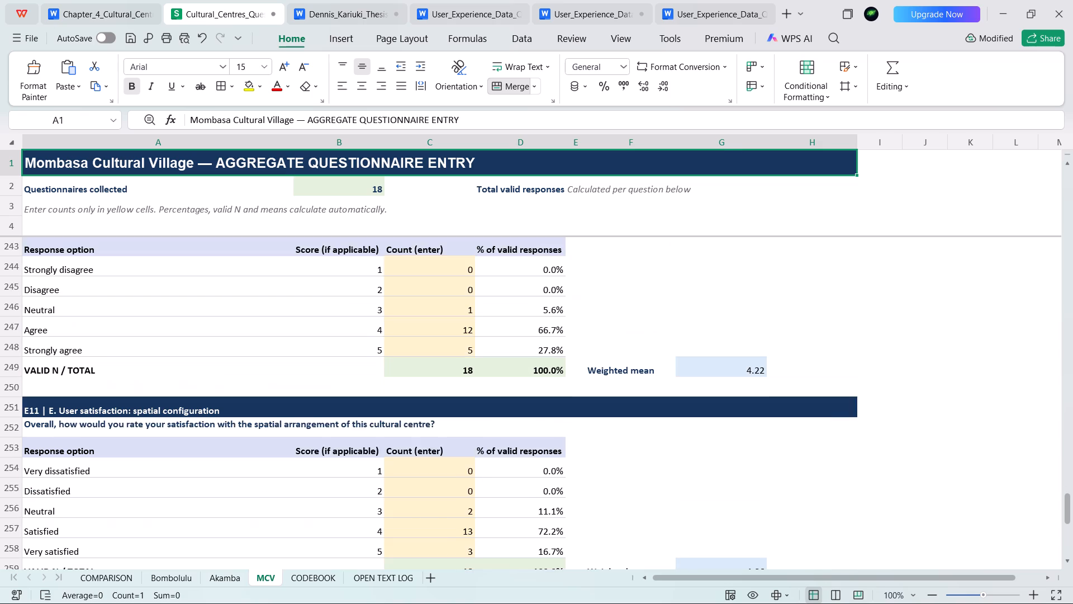
scroll(360, 377, down, 10)
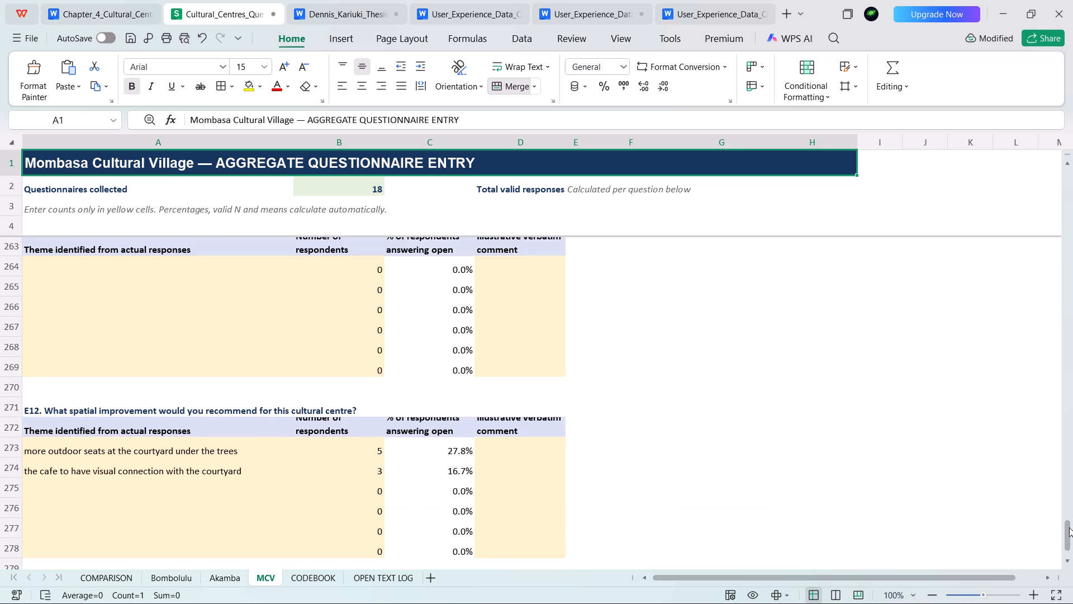
drag(1069, 527, 1069, 560)
scroll(314, 528, up, 10)
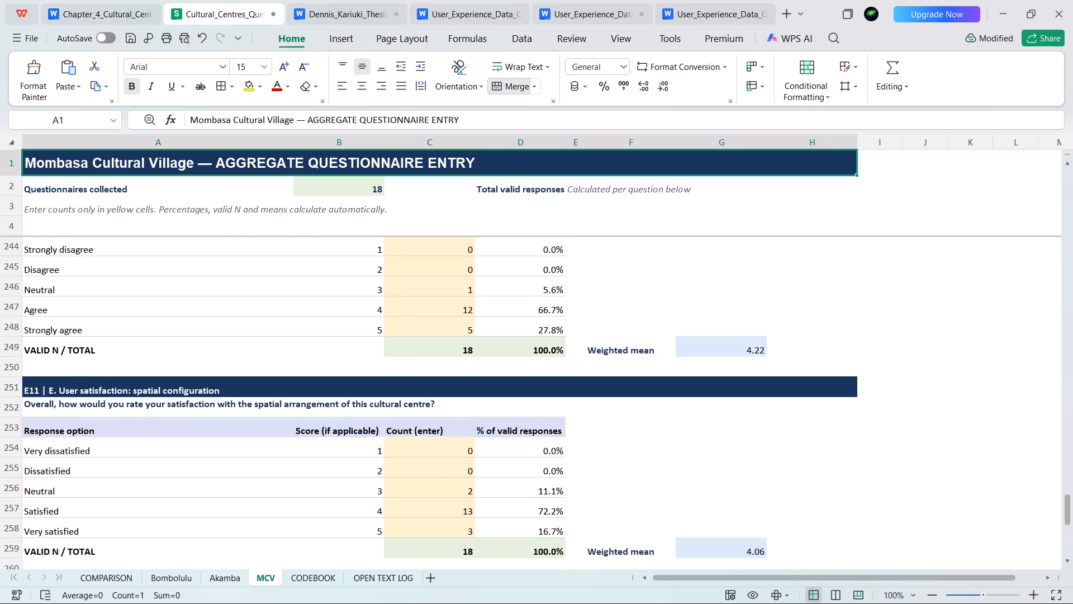
scroll(294, 459, up, 1)
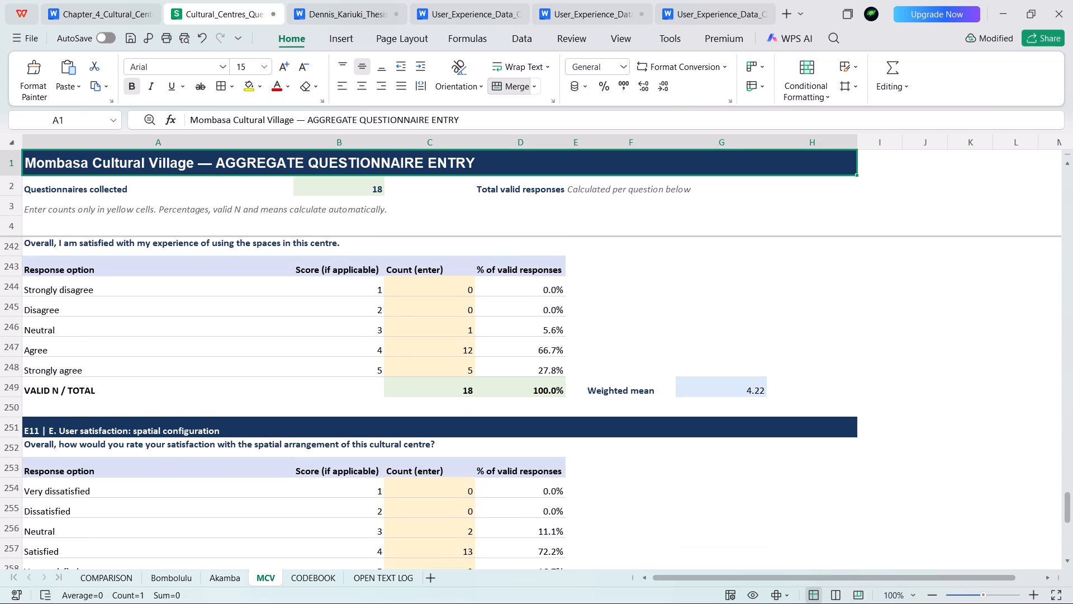
scroll(266, 450, up, 1)
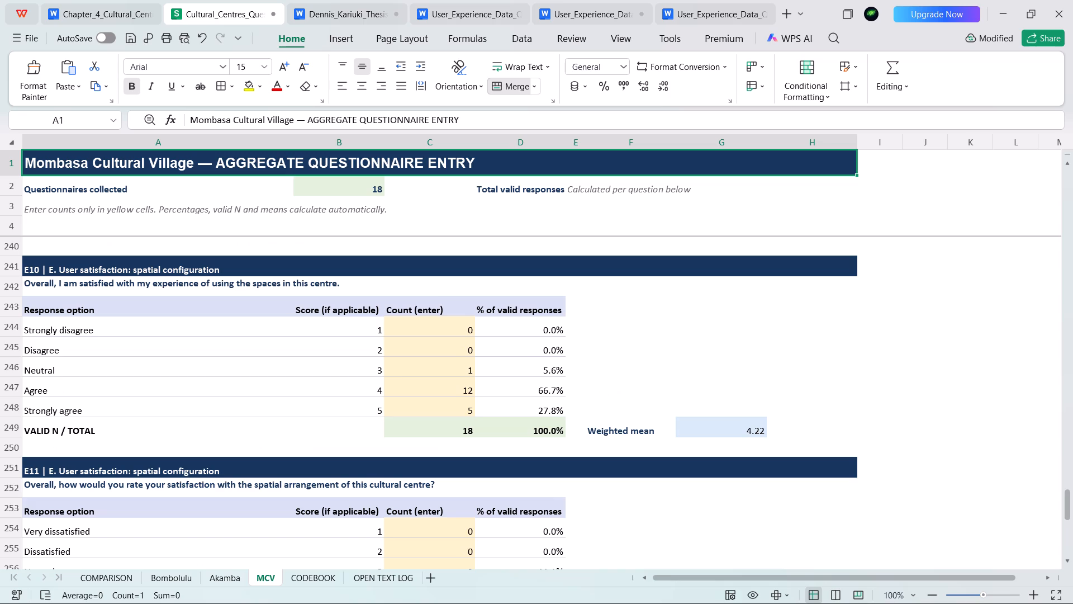
scroll(266, 450, up, 3)
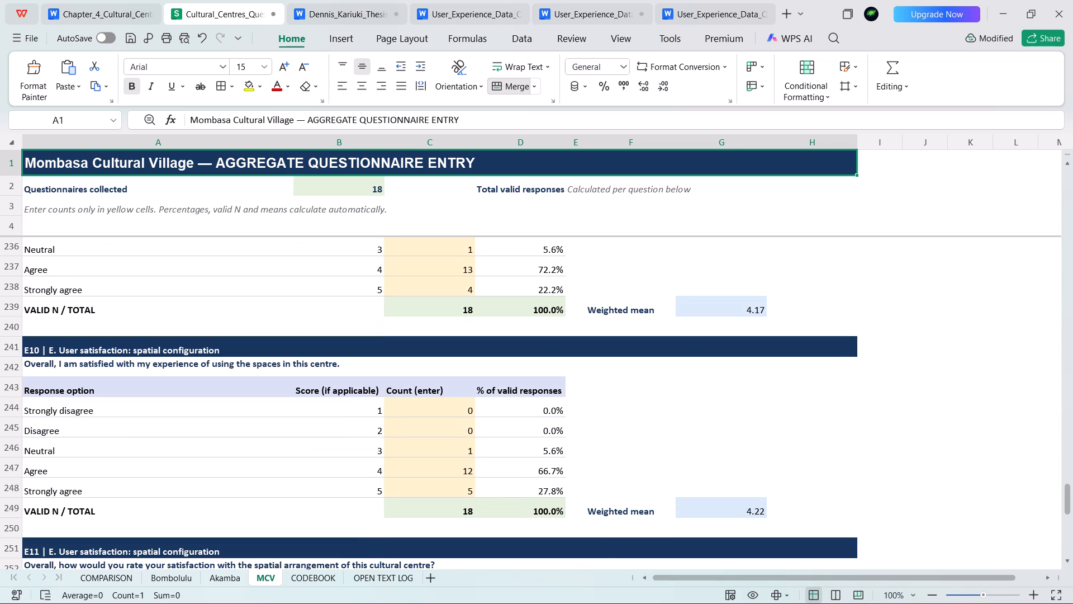
Return to the edited questionnaire document and recheck its section C satisfaction statements and overall satisfaction question.
click(715, 3)
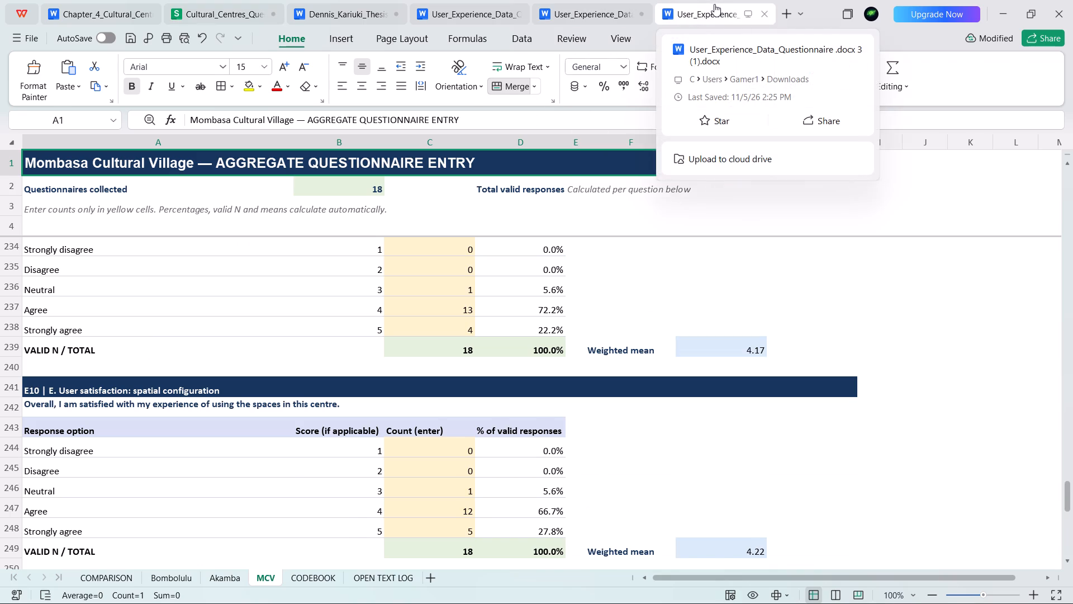
click(606, 9)
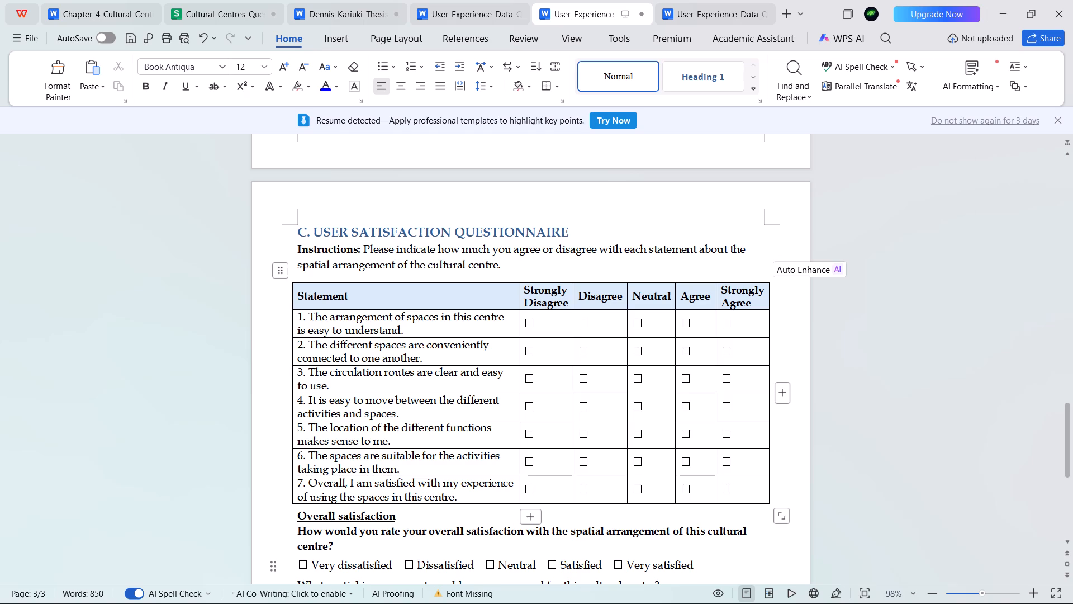
scroll(466, 489, down, 3)
scroll(454, 463, up, 2)
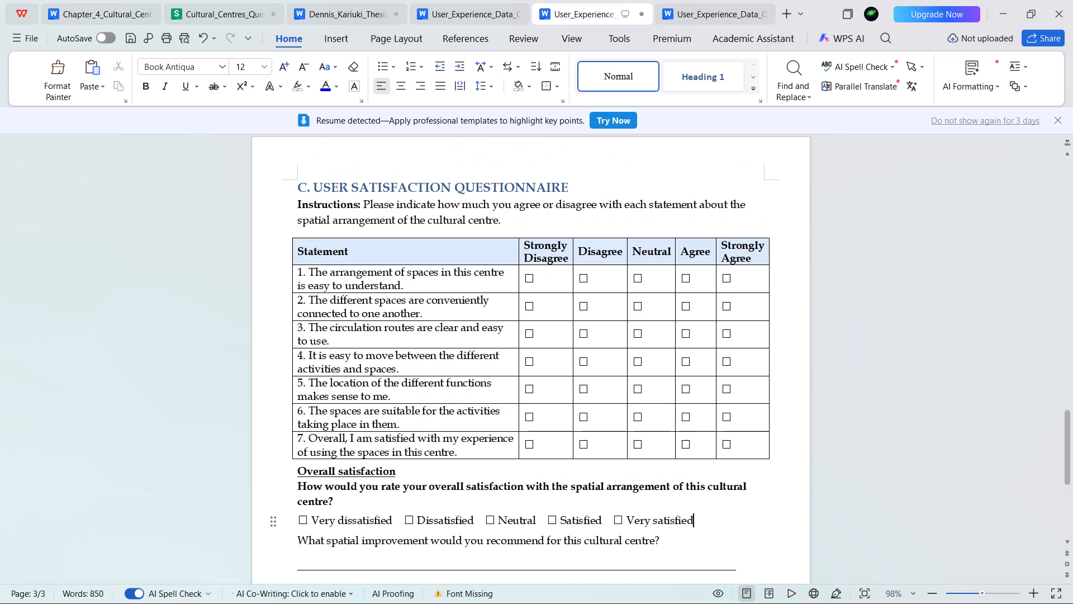
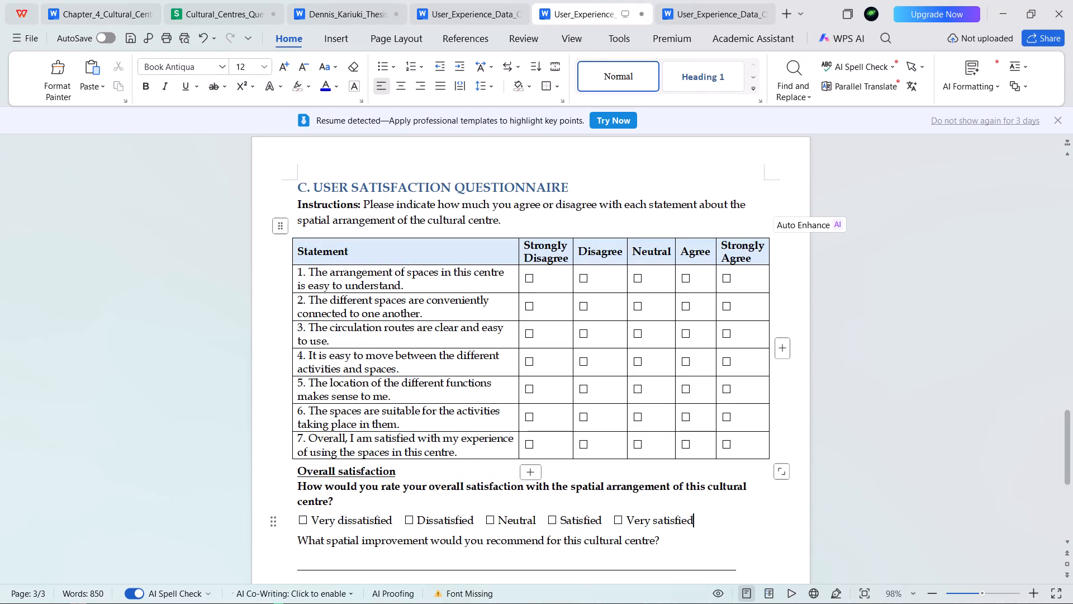
Reread the questionnaire's general information, wayfinding and duration of stay questions, then return to the section C satisfaction table.
scroll(328, 394, up, 4)
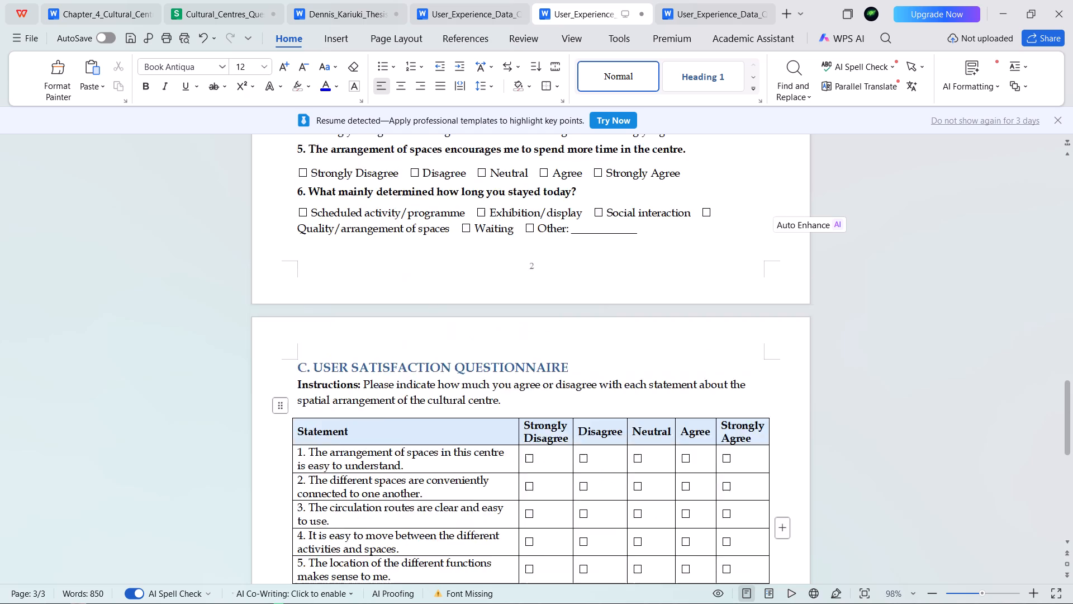
scroll(328, 394, up, 3)
scroll(328, 394, down, 1)
scroll(328, 394, up, 13)
scroll(328, 394, down, 5)
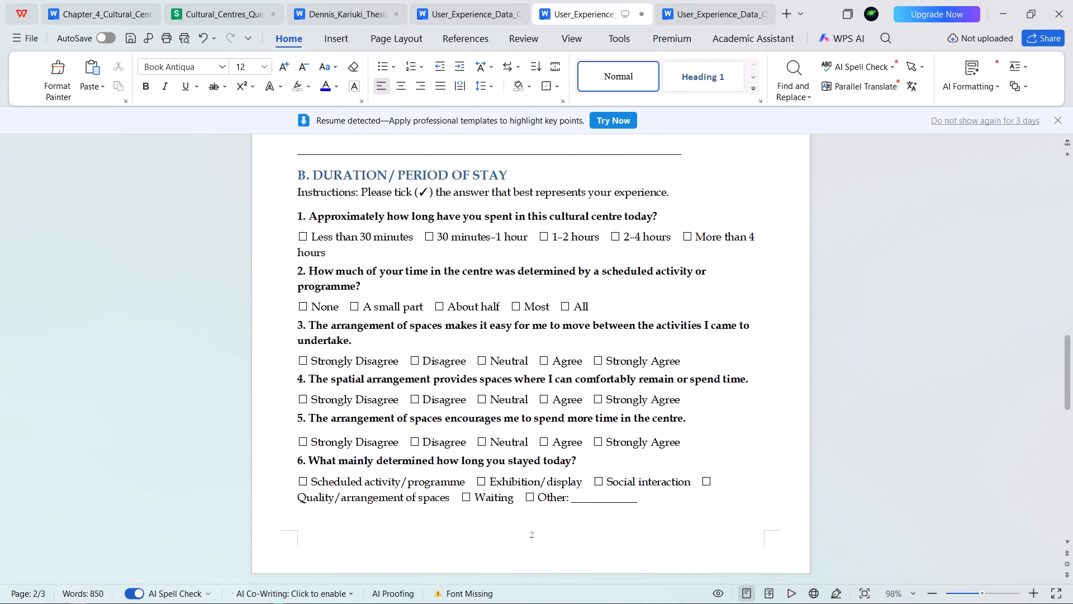
scroll(328, 394, up, 11)
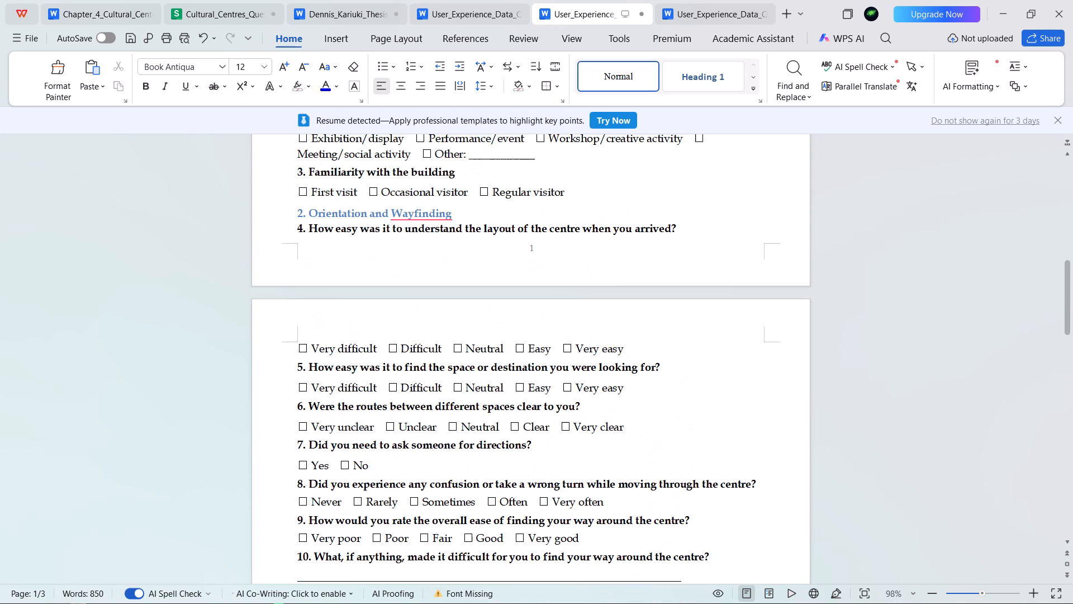
scroll(328, 394, up, 5)
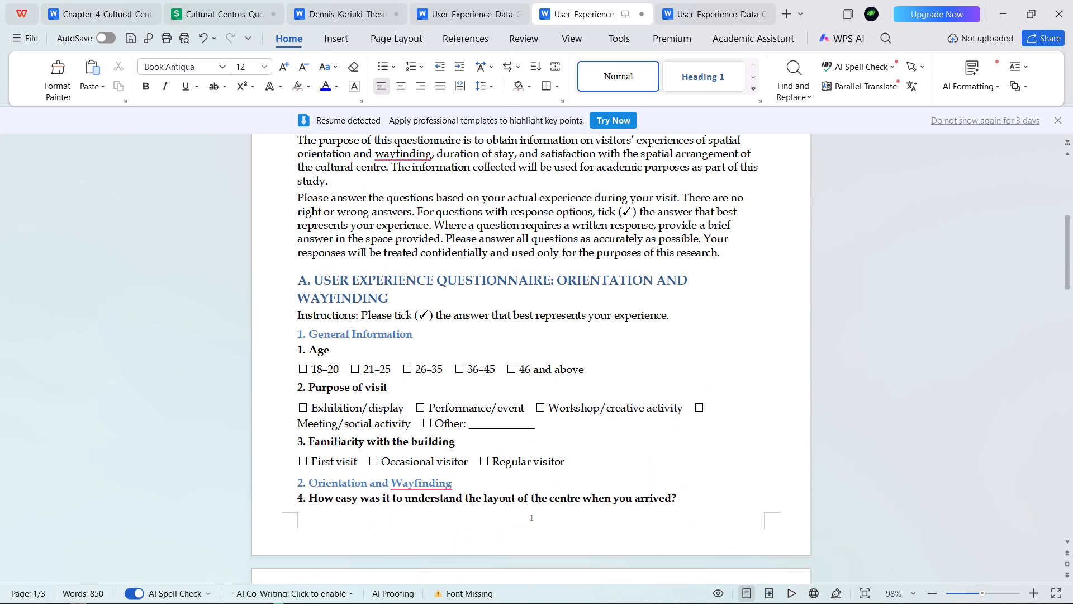
scroll(328, 394, down, 11)
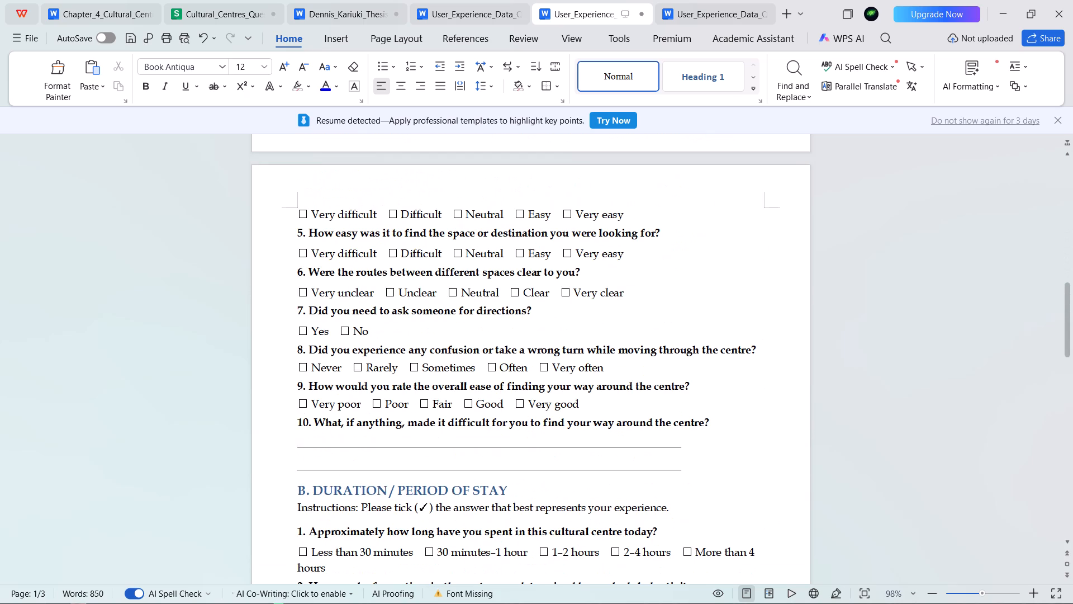
scroll(328, 394, down, 10)
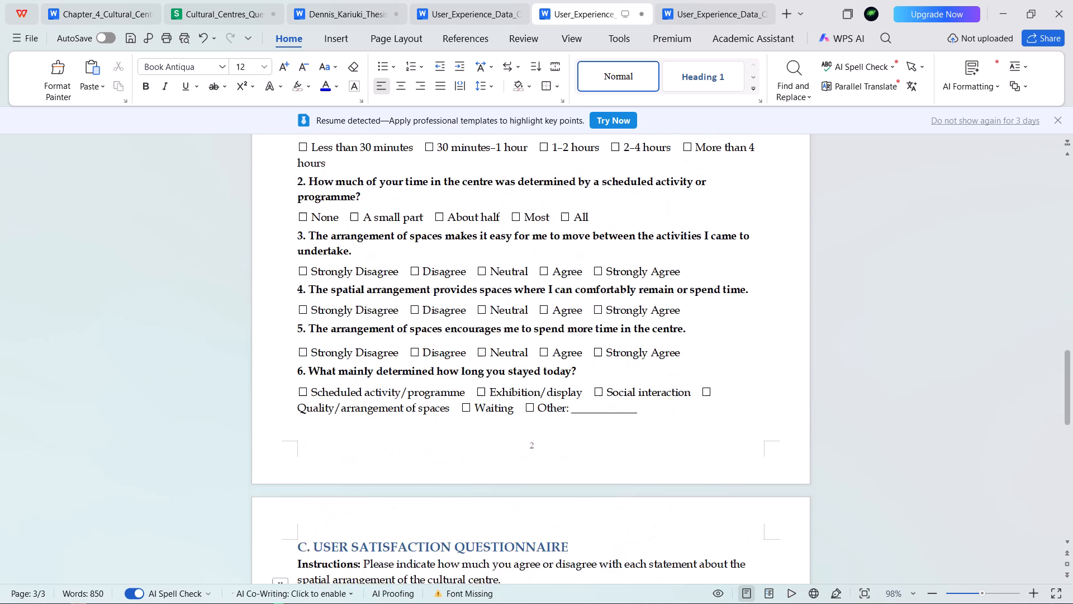
scroll(328, 394, down, 9)
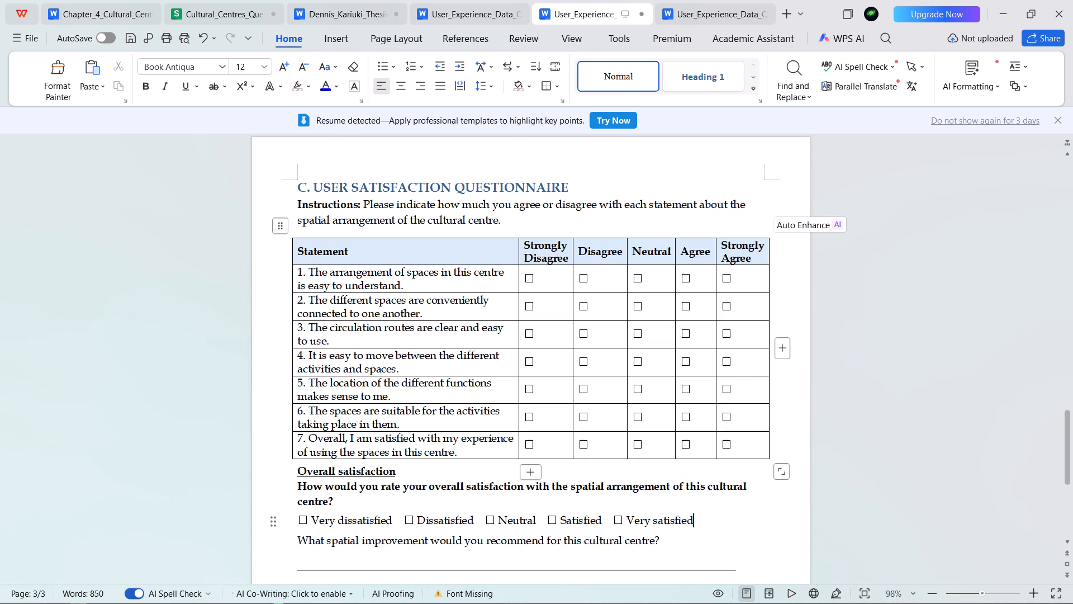
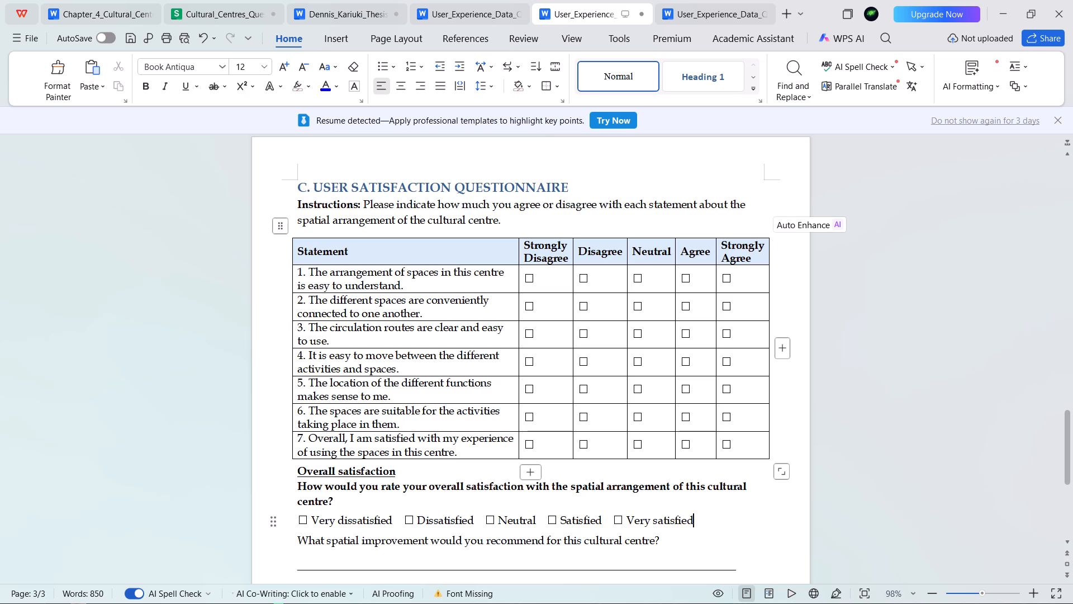
Review the questionnaire backwards from the closing remarks through sections C, B and A to the title and introduction.
scroll(468, 426, down, 7)
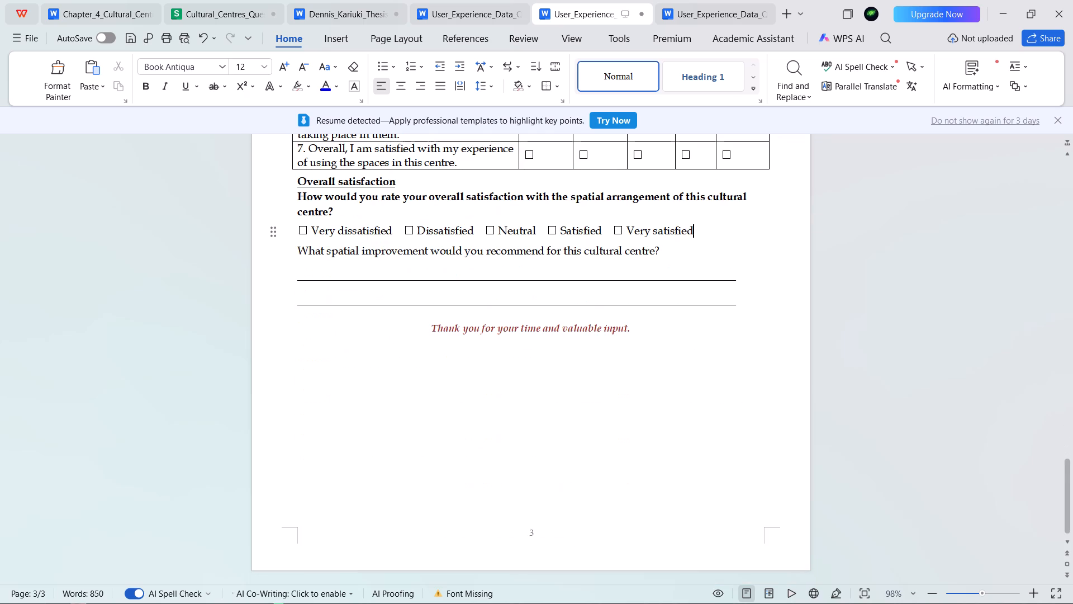
scroll(467, 424, up, 10)
scroll(467, 424, down, 1)
scroll(467, 424, up, 14)
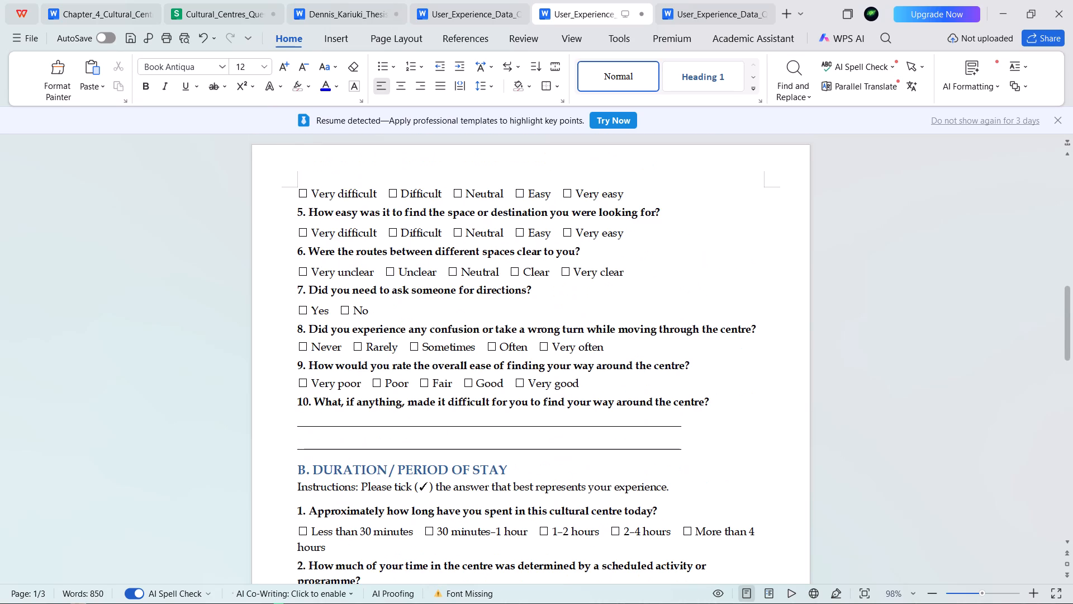
scroll(466, 424, up, 15)
scroll(464, 424, down, 1)
scroll(464, 424, up, 2)
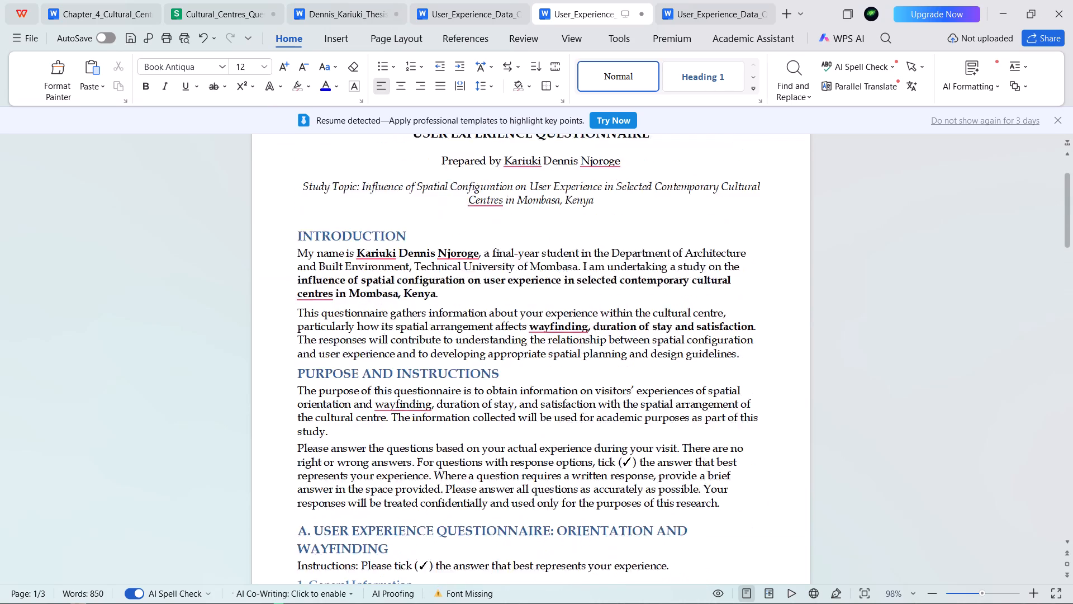
scroll(464, 424, up, 1)
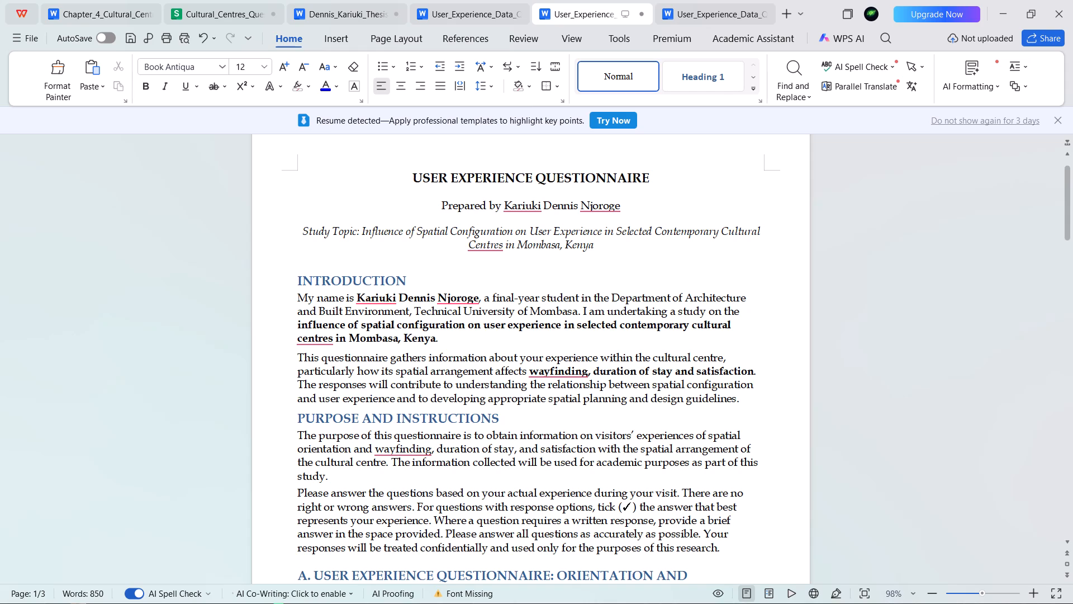
scroll(464, 424, down, 20)
scroll(464, 424, up, 1)
scroll(464, 424, down, 4)
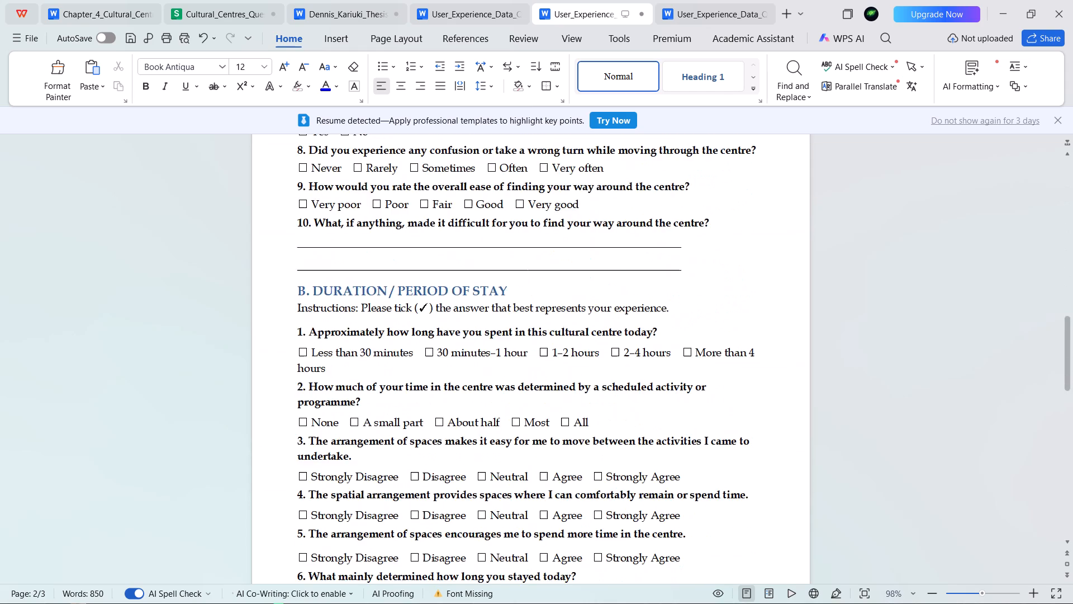
scroll(464, 424, down, 20)
scroll(464, 424, down, 1)
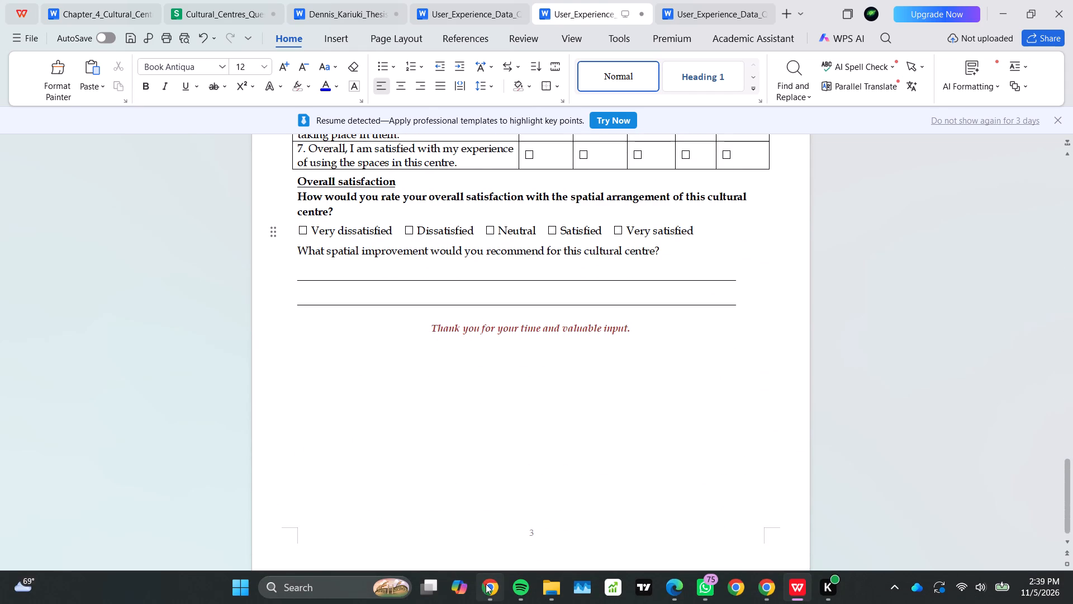
scroll(475, 419, up, 20)
scroll(475, 419, up, 10)
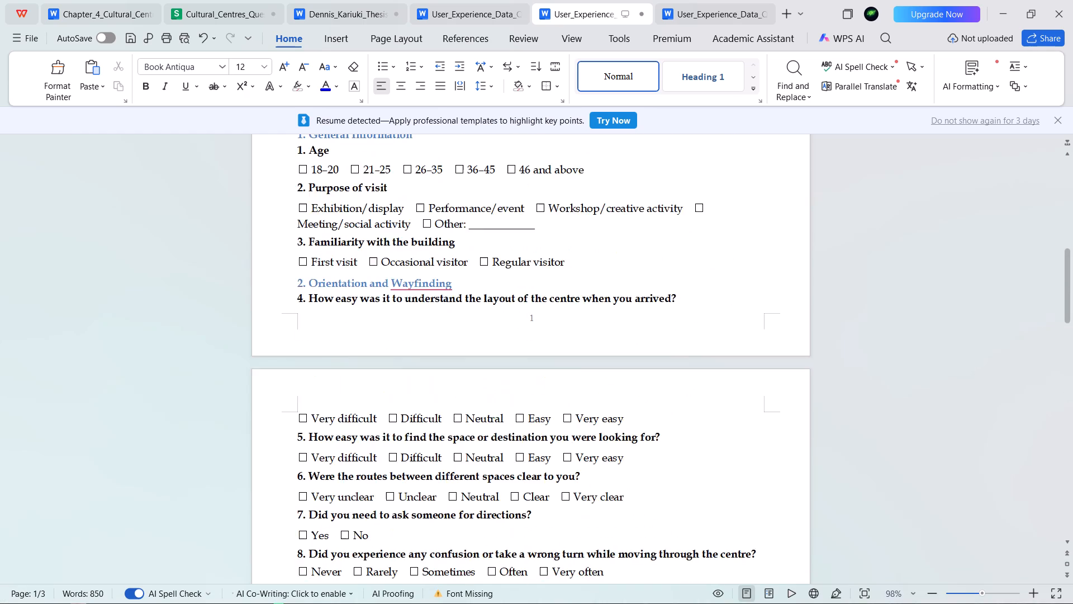
scroll(475, 419, up, 15)
scroll(449, 337, up, 5)
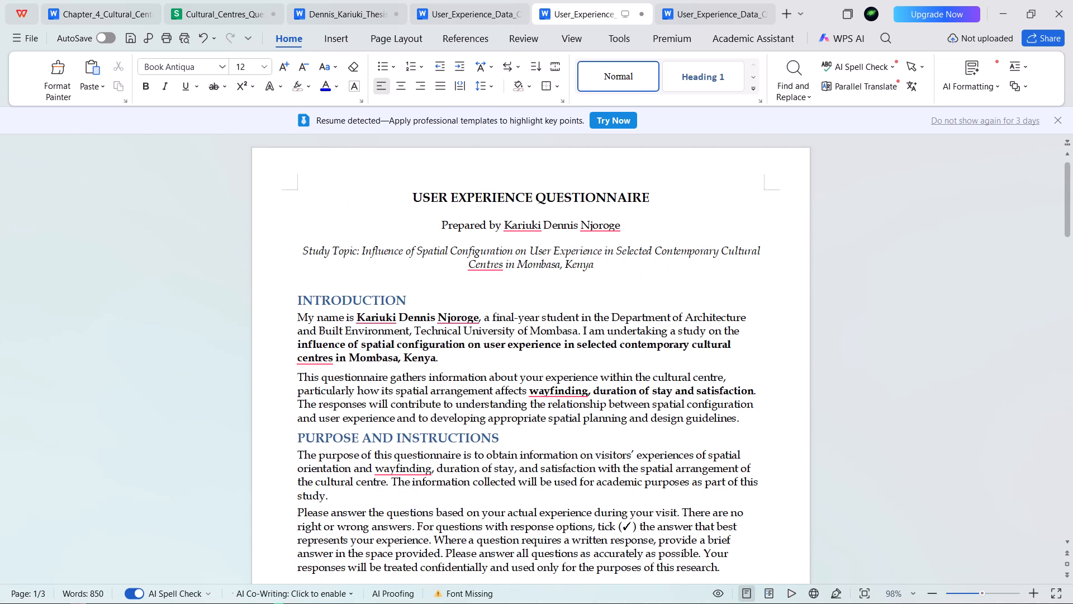
Reread the questionnaire from its introduction through the wayfinding, duration of stay and satisfaction sections to the closing remarks.
scroll(449, 337, down, 10)
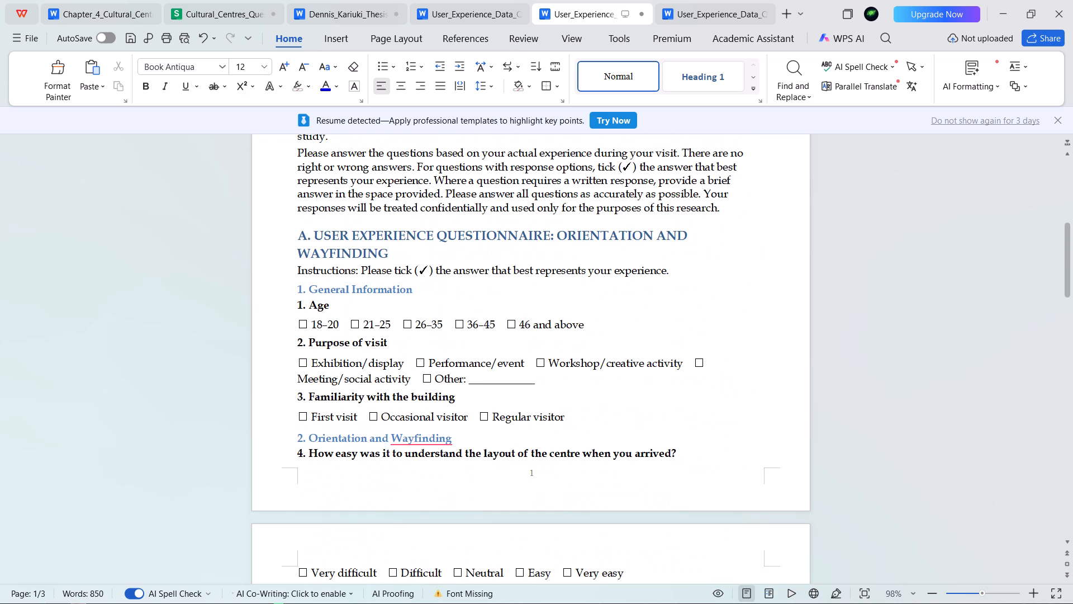
scroll(449, 337, down, 16)
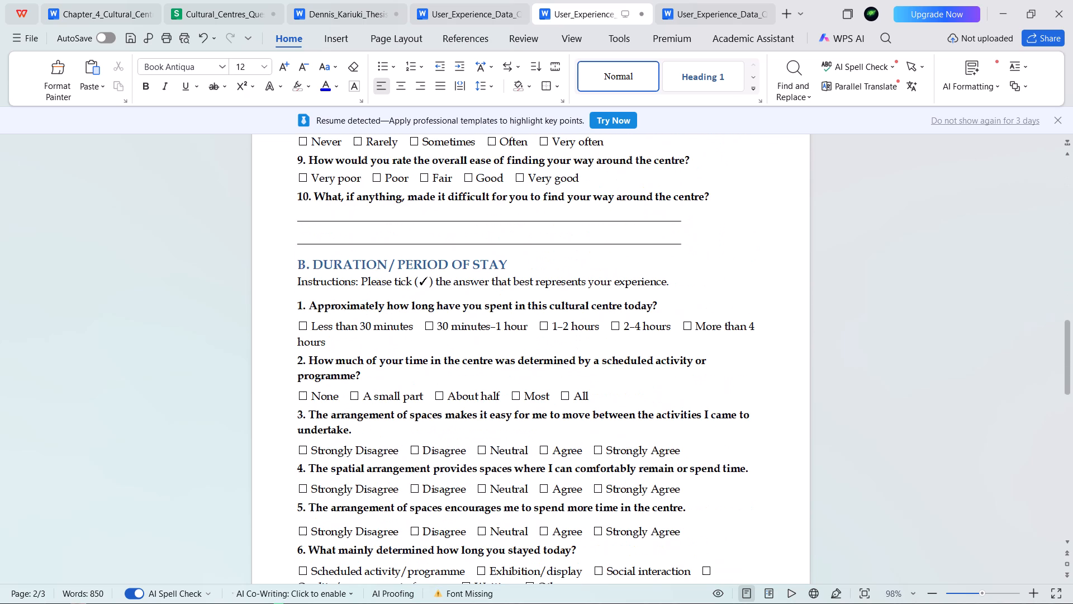
scroll(449, 337, down, 8)
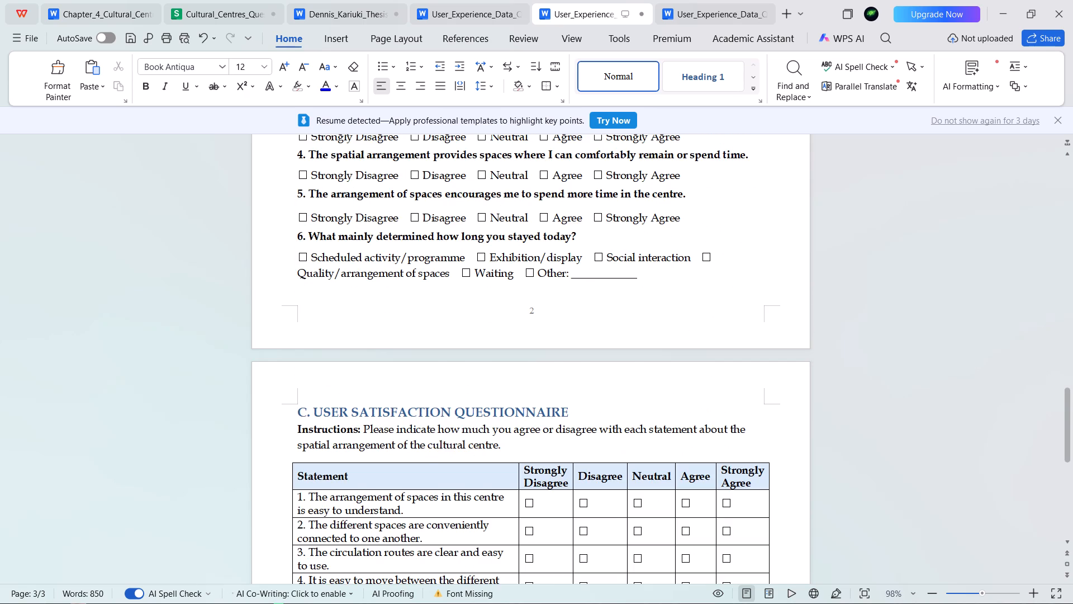
scroll(449, 337, down, 4)
scroll(449, 337, up, 15)
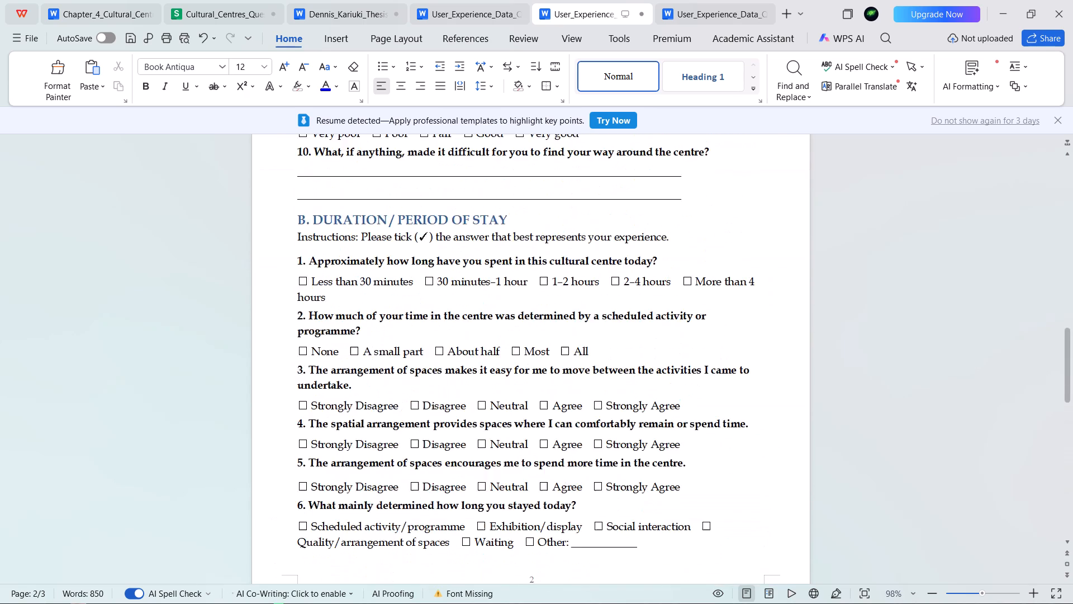
scroll(449, 337, up, 9)
scroll(449, 337, down, 1)
scroll(449, 337, up, 10)
scroll(449, 337, down, 1)
scroll(449, 337, up, 1)
scroll(449, 337, down, 1)
scroll(449, 337, up, 1)
scroll(449, 337, down, 9)
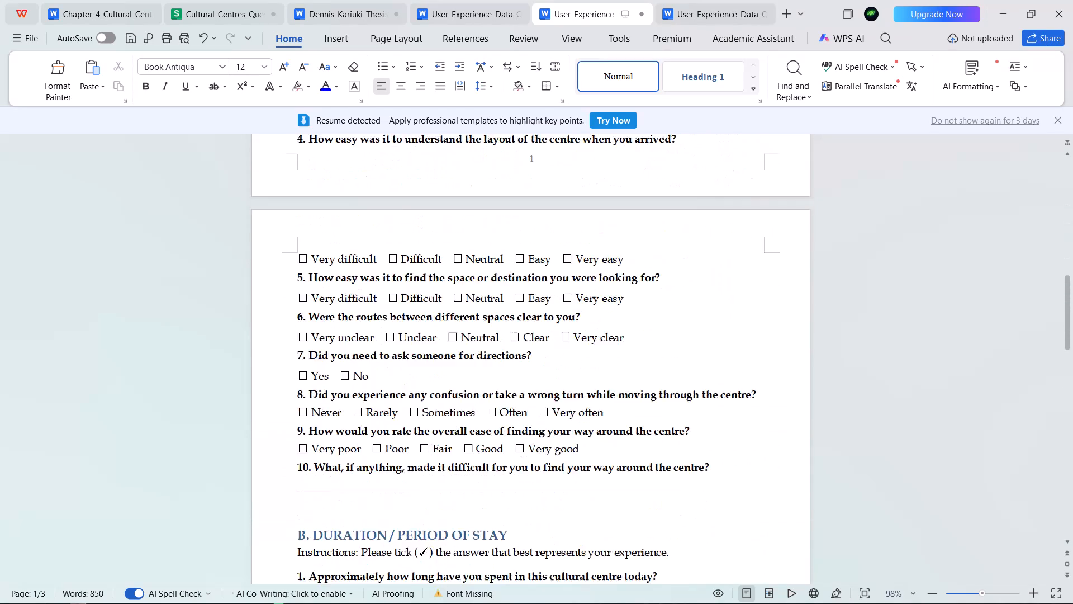
scroll(449, 337, down, 20)
scroll(449, 337, down, 14)
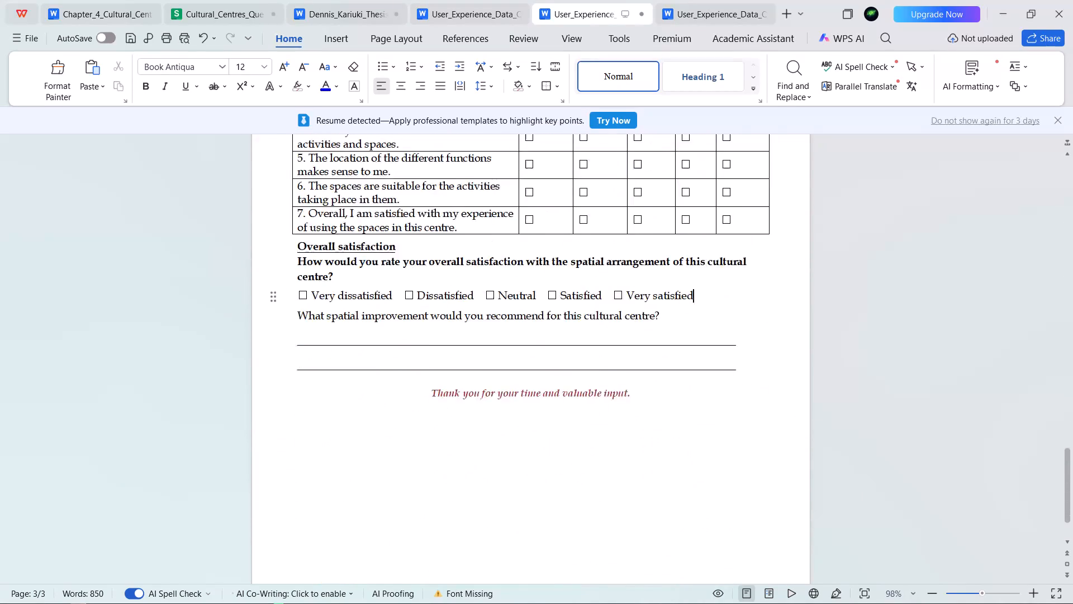
scroll(449, 337, down, 7)
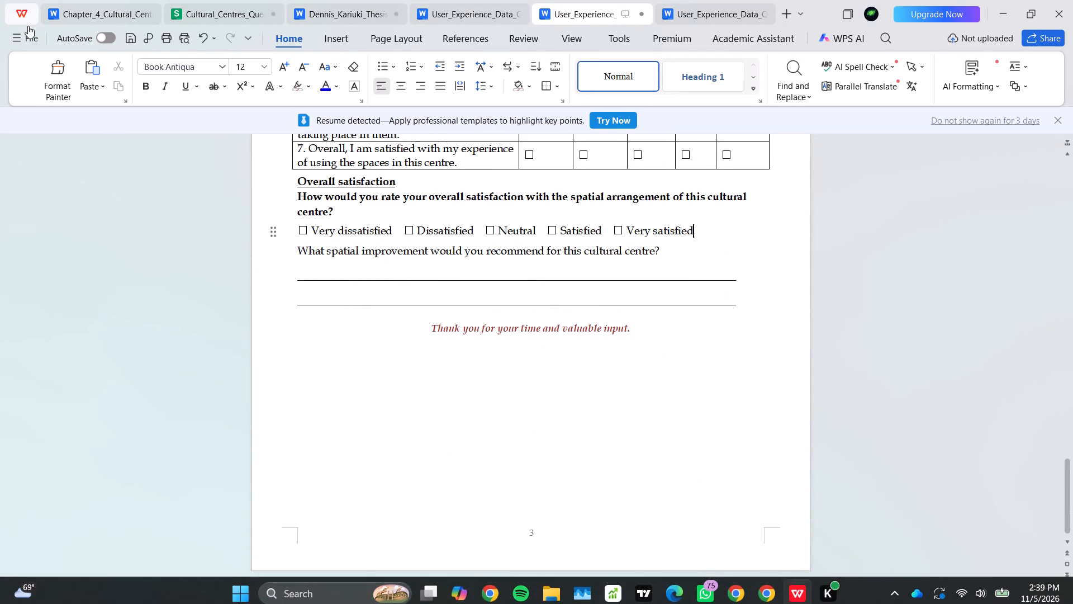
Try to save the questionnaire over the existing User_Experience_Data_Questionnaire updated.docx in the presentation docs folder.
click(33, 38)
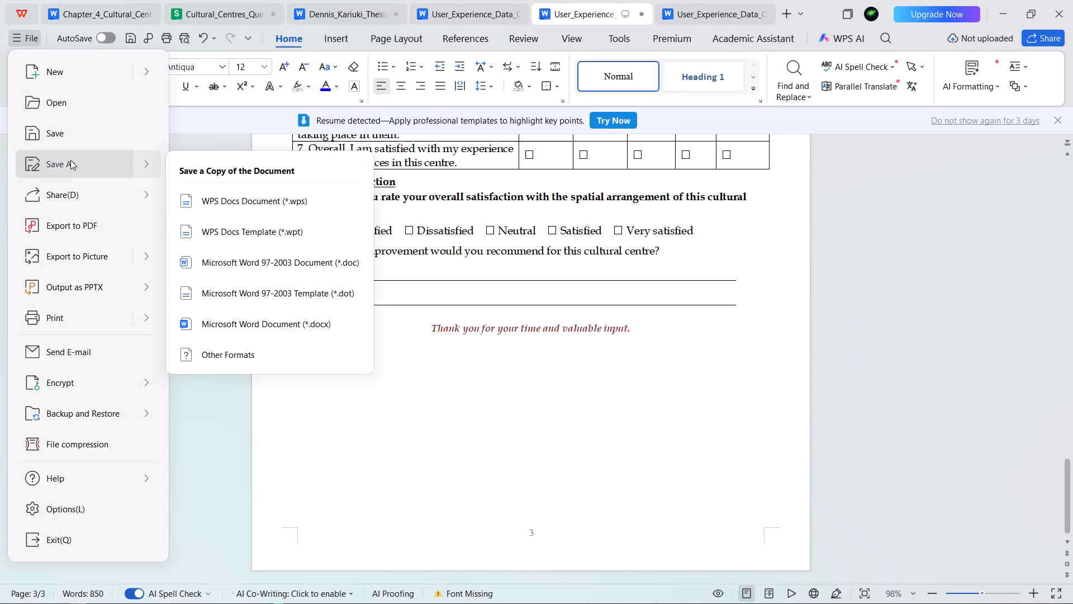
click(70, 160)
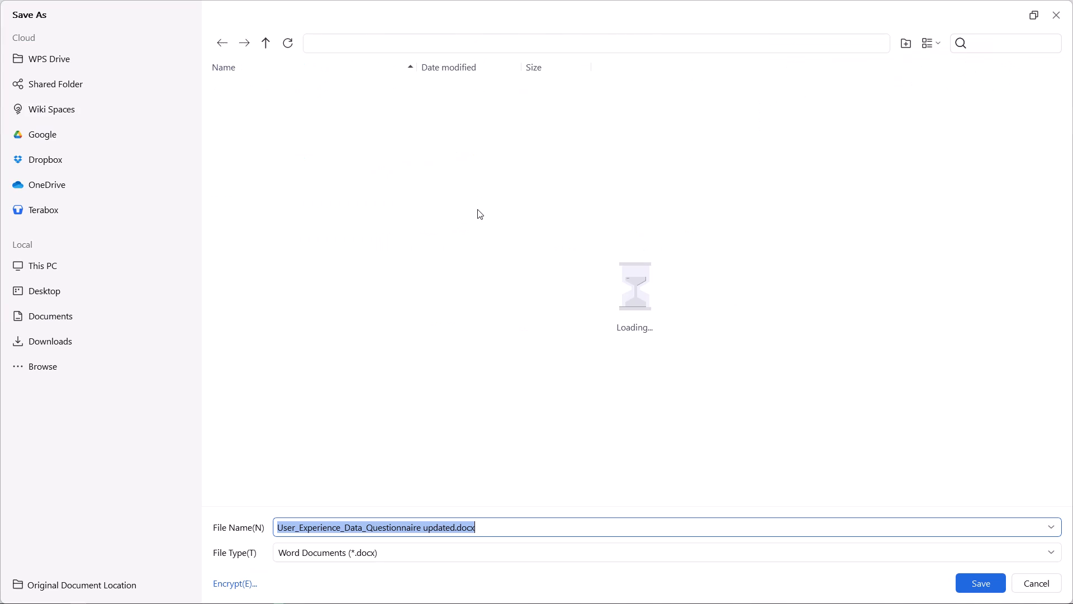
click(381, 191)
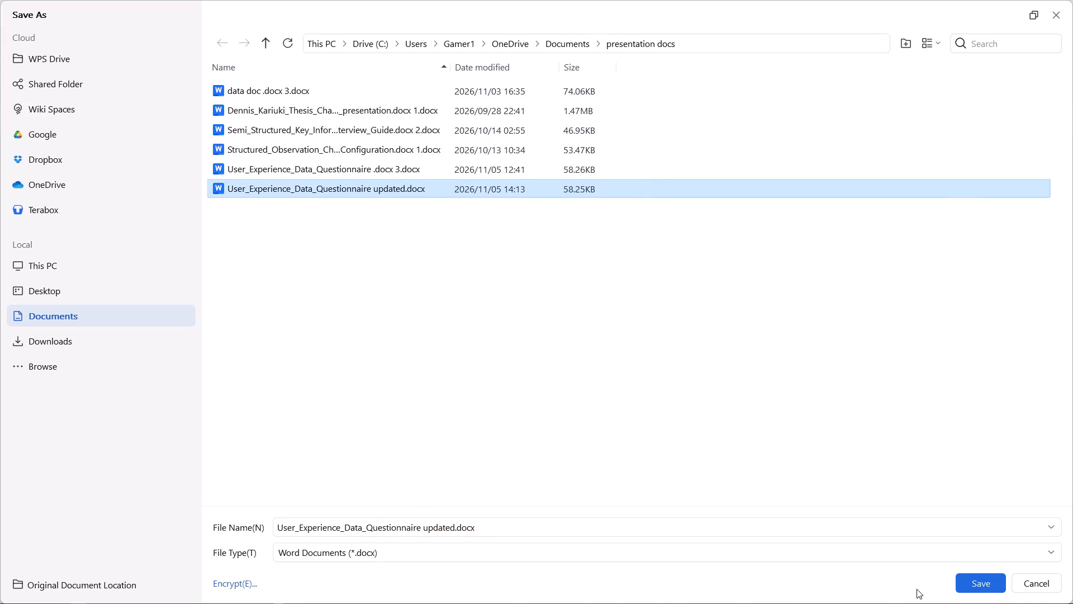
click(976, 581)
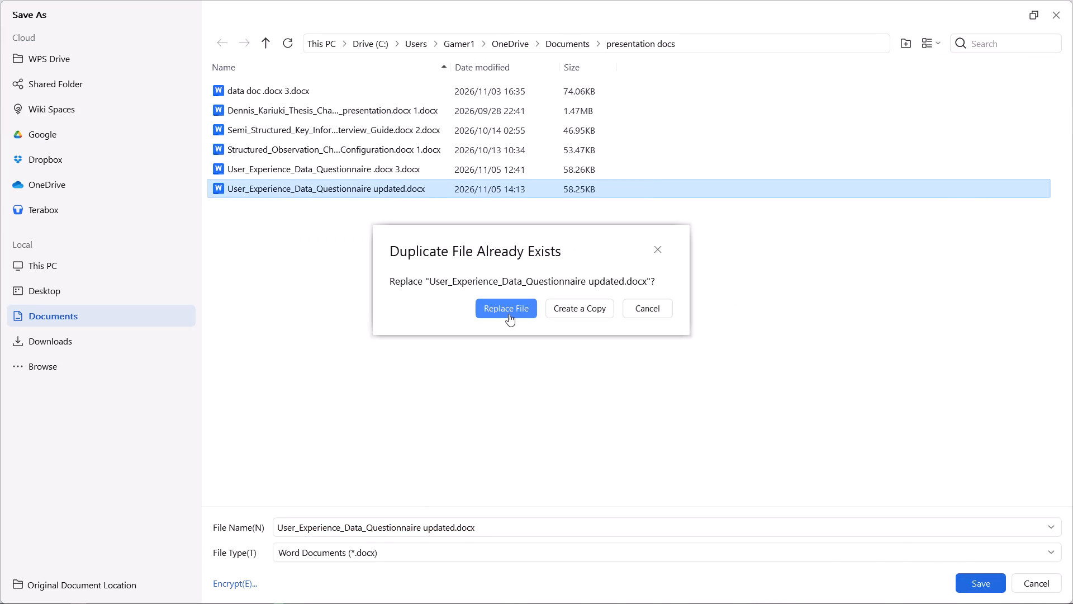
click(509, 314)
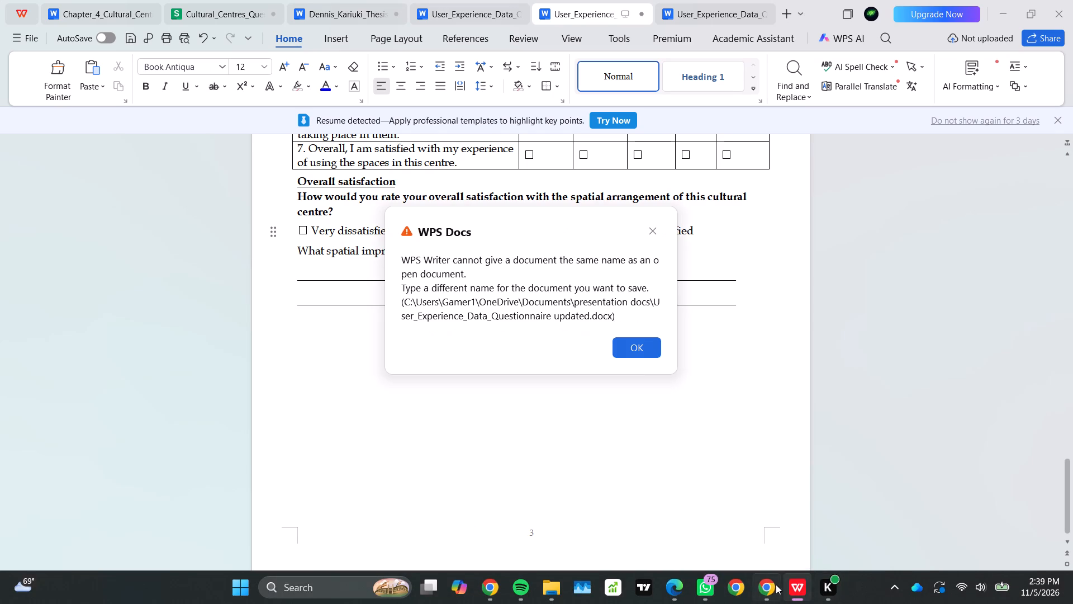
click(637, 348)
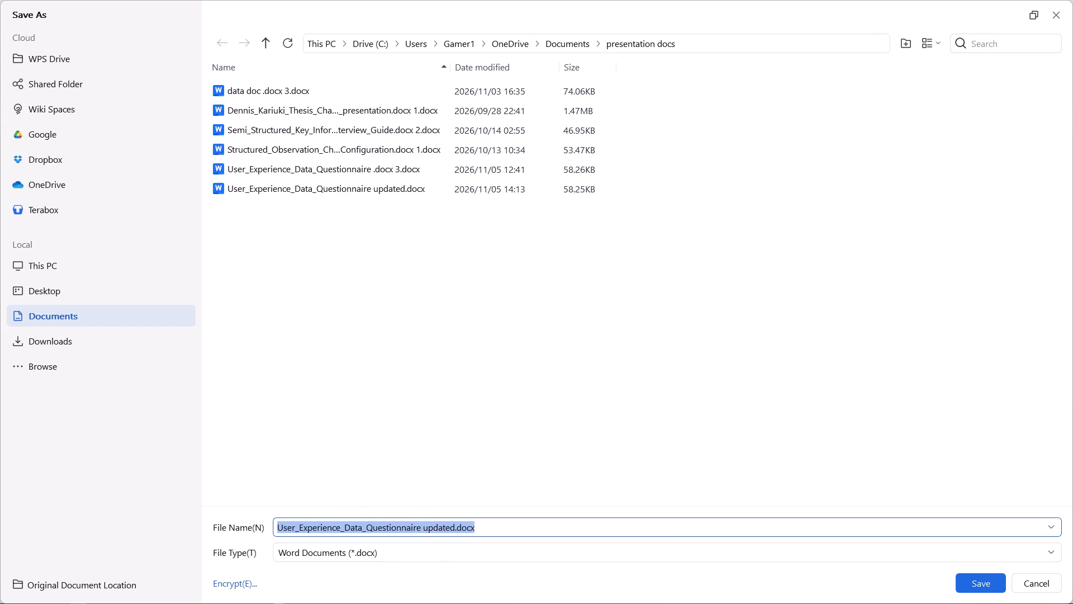
click(486, 534)
drag(482, 526, 461, 525)
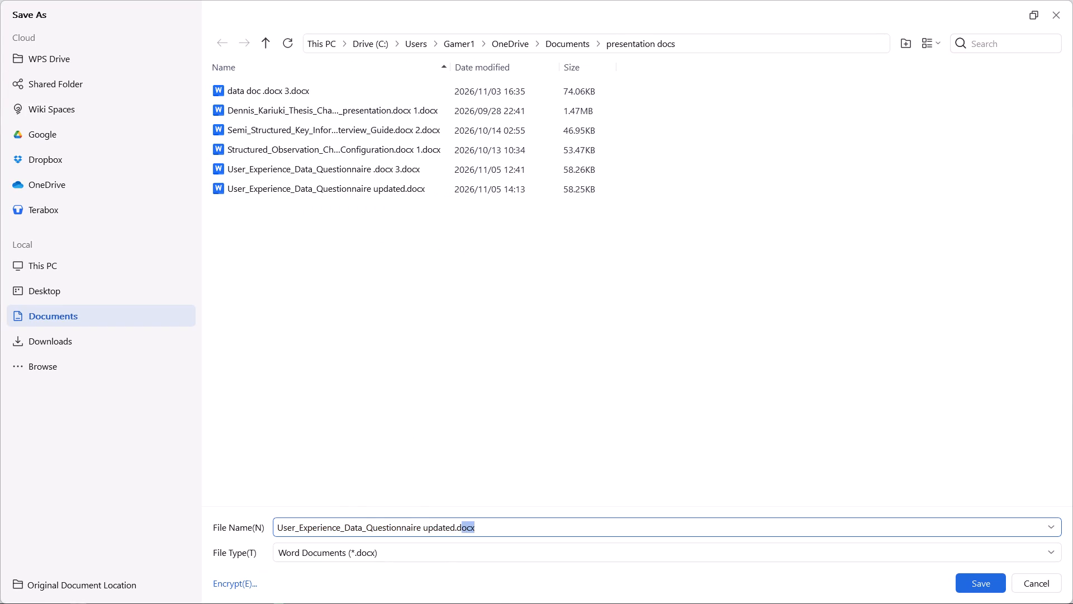
drag(461, 525, 458, 524)
text(..)
click(551, 522)
click(453, 527)
key(space)
key(1)
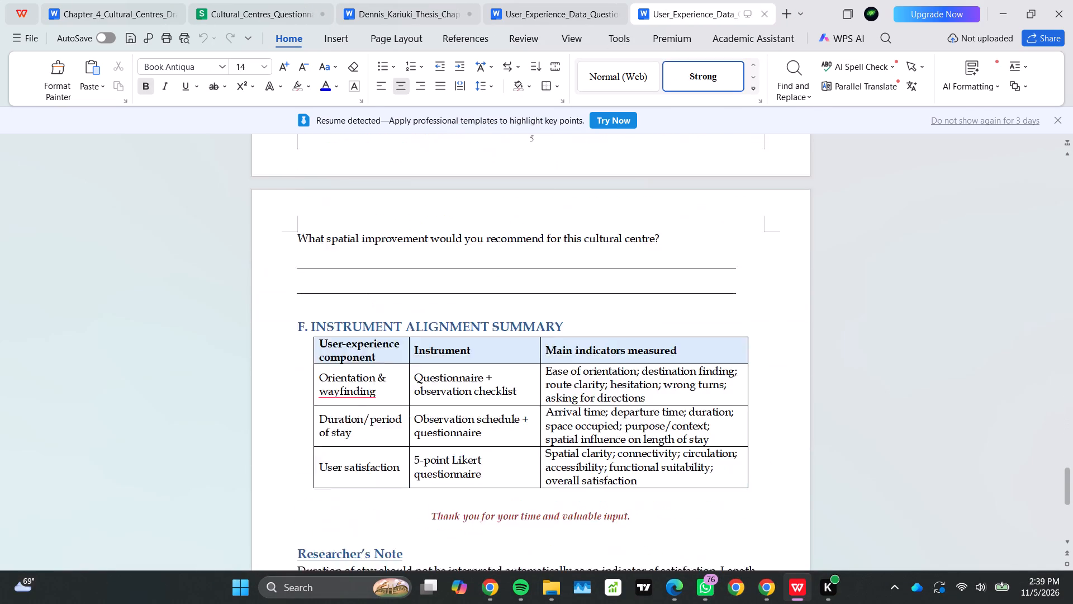
scroll(522, 328, down, 15)
scroll(522, 329, up, 6)
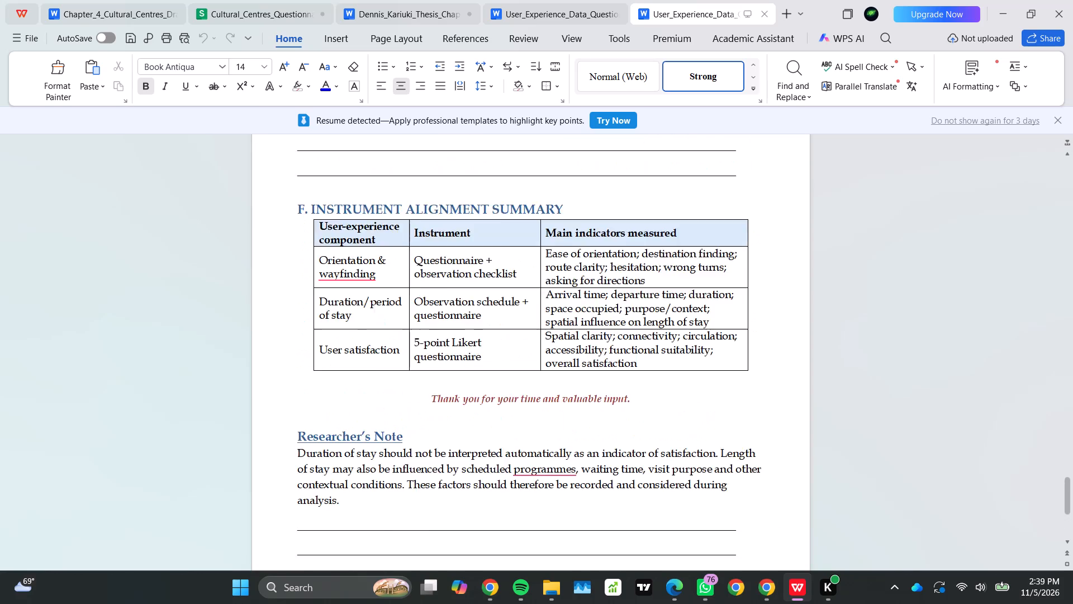
scroll(522, 329, up, 2)
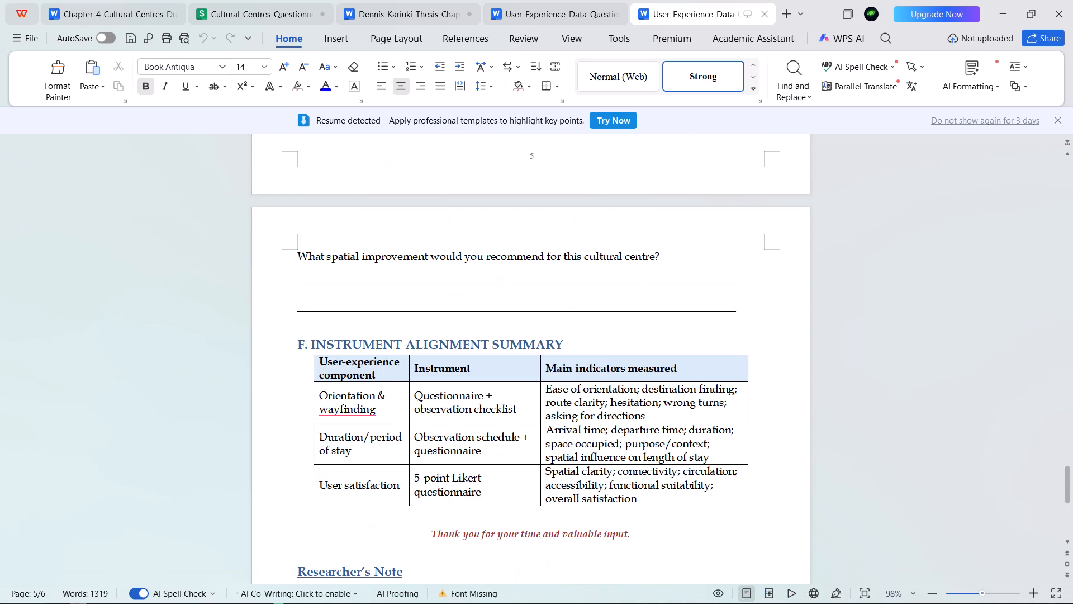
scroll(522, 329, up, 4)
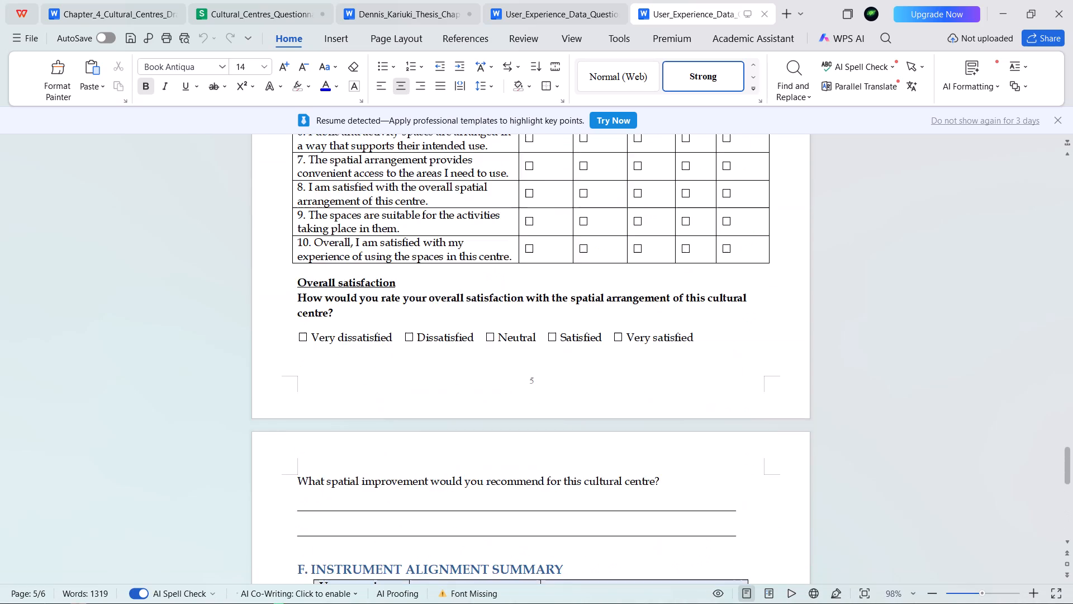
scroll(522, 329, up, 18)
scroll(522, 329, down, 2)
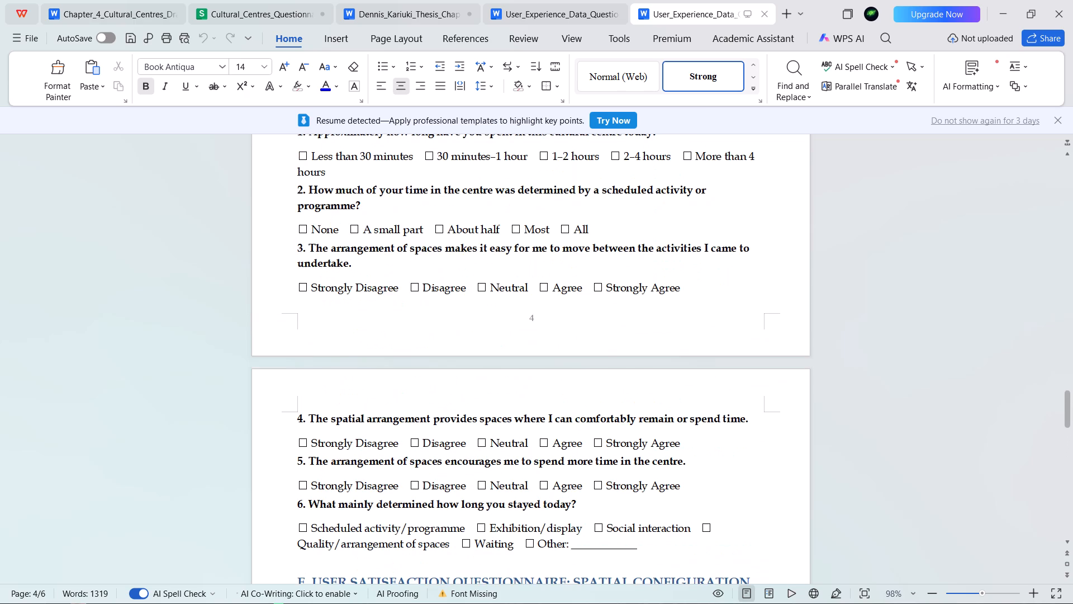
scroll(522, 329, down, 5)
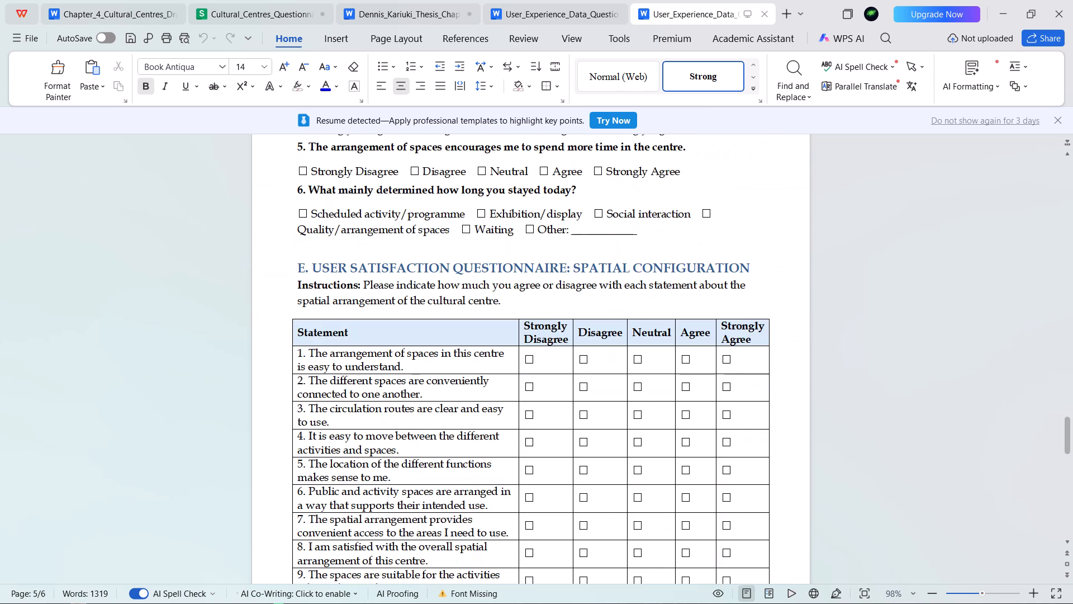
scroll(522, 329, down, 8)
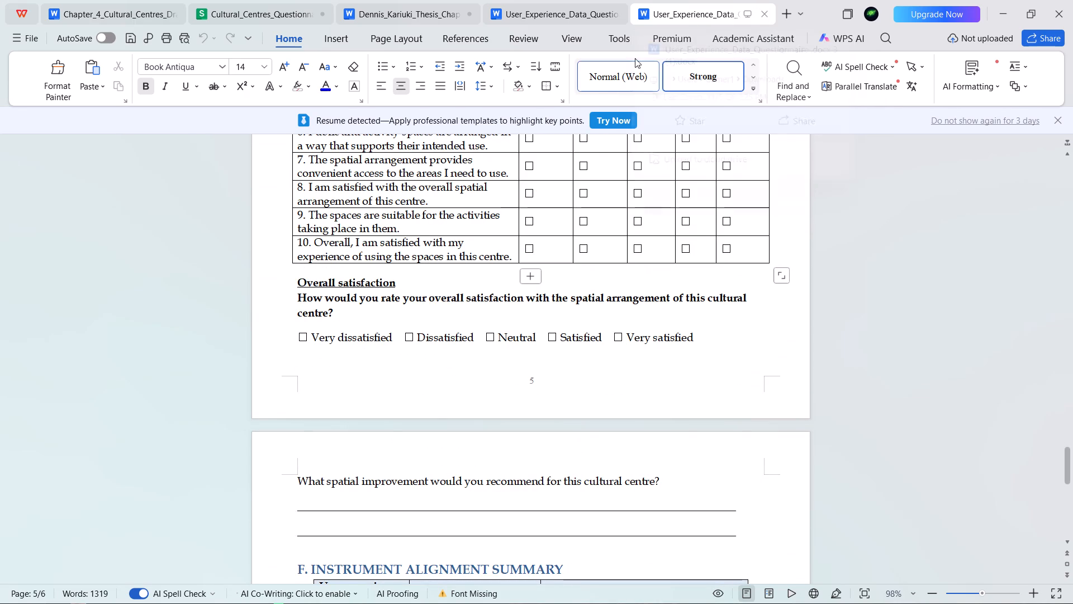
Close the six-page questionnaire and the three-page version that has ten satisfaction statements.
click(767, 13)
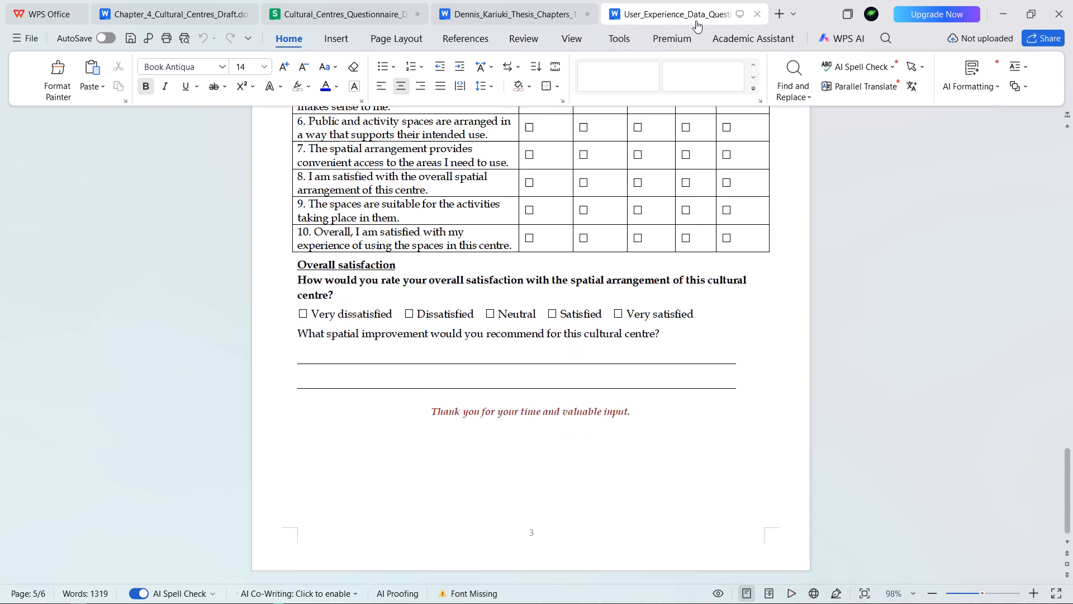
scroll(517, 525, up, 8)
scroll(517, 525, down, 1)
scroll(517, 525, up, 7)
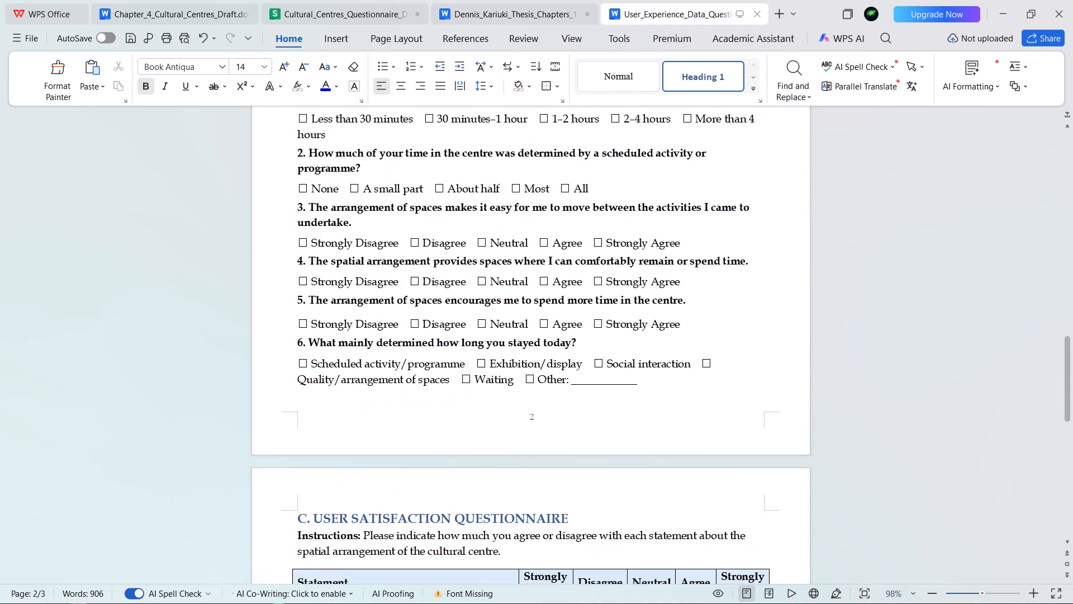
click(755, 13)
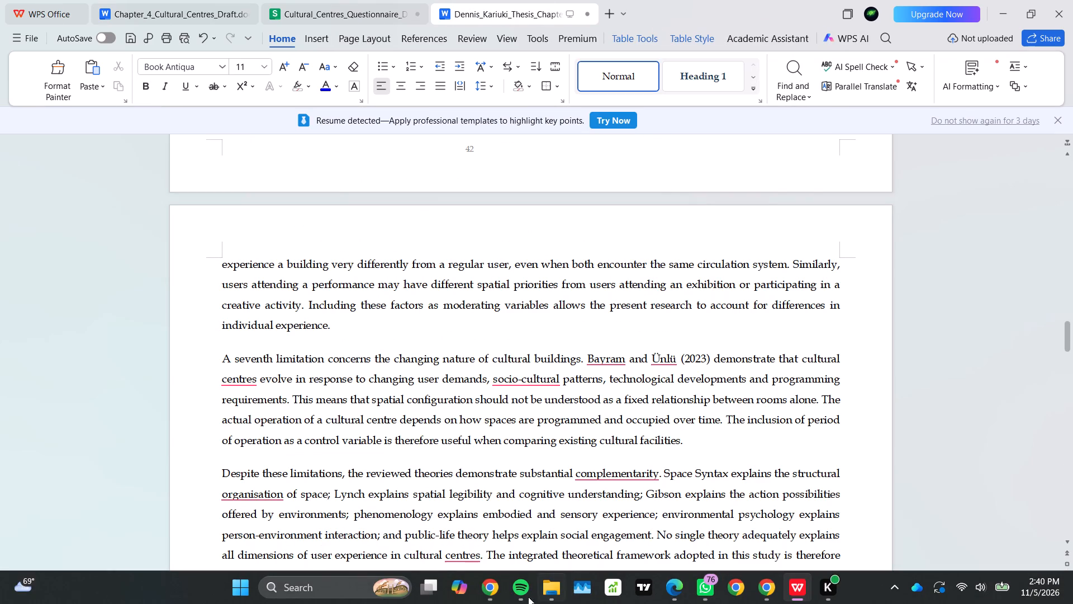
Switch to the presentation docs folder in File Explorer.
click(544, 588)
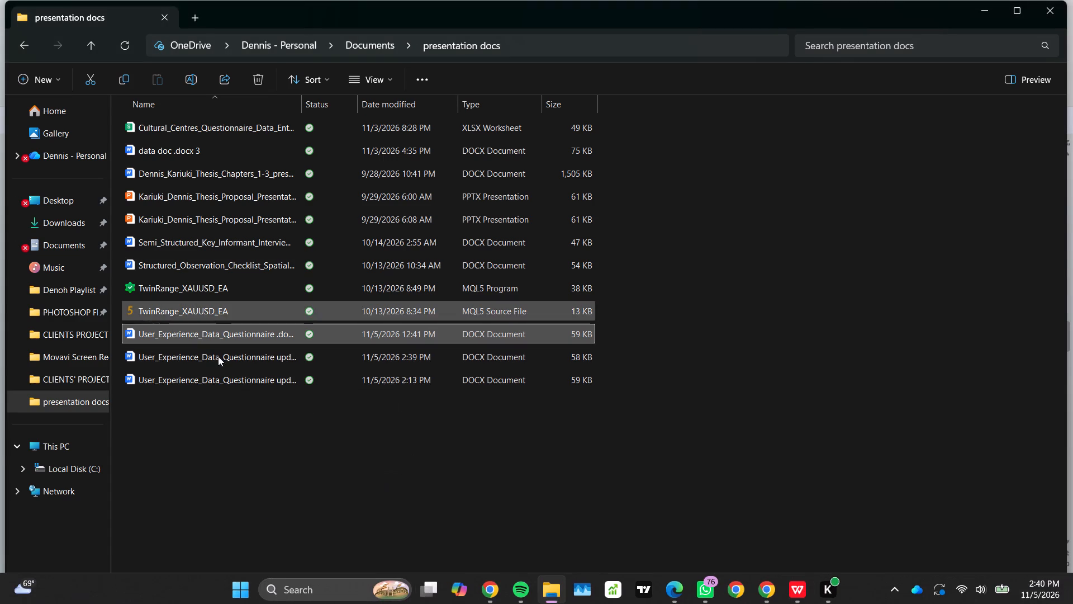
Open the most recently modified User_Experience_Data_Questionnaire updated 1 document from the presentation docs folder.
double_click(254, 364)
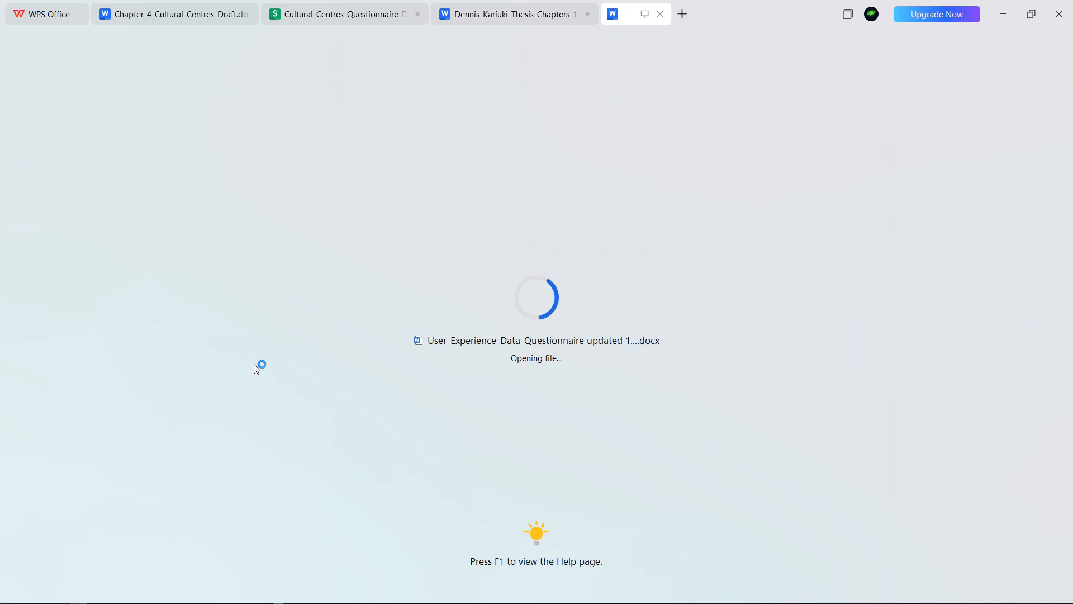
Read through the three-page questionnaire twice, covering its introduction, orientation and wayfinding, duration of stay and user satisfaction sections.
scroll(624, 447, down, 2)
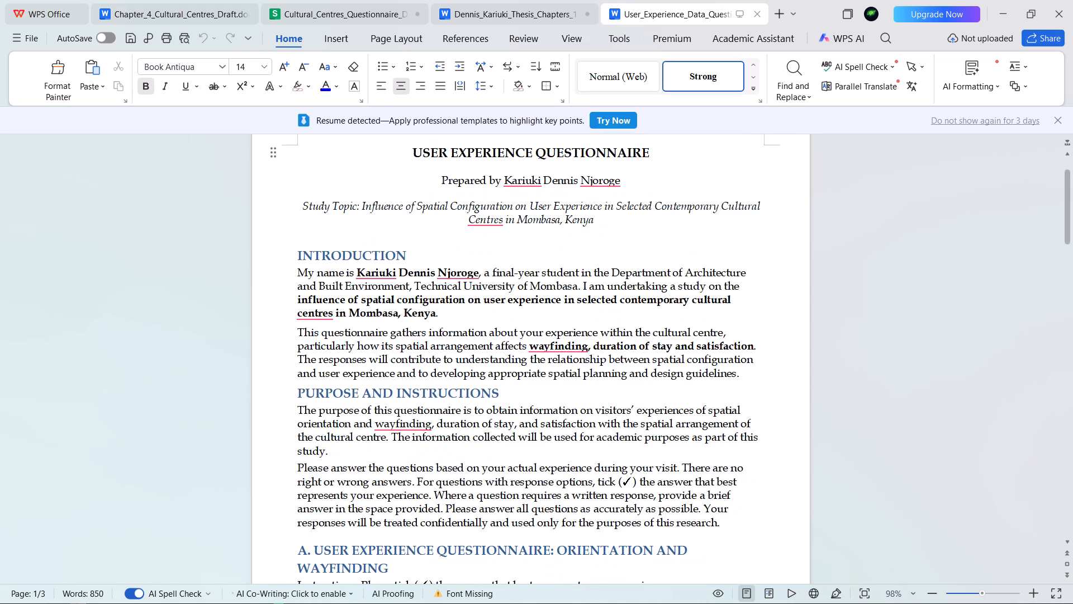
scroll(624, 447, down, 16)
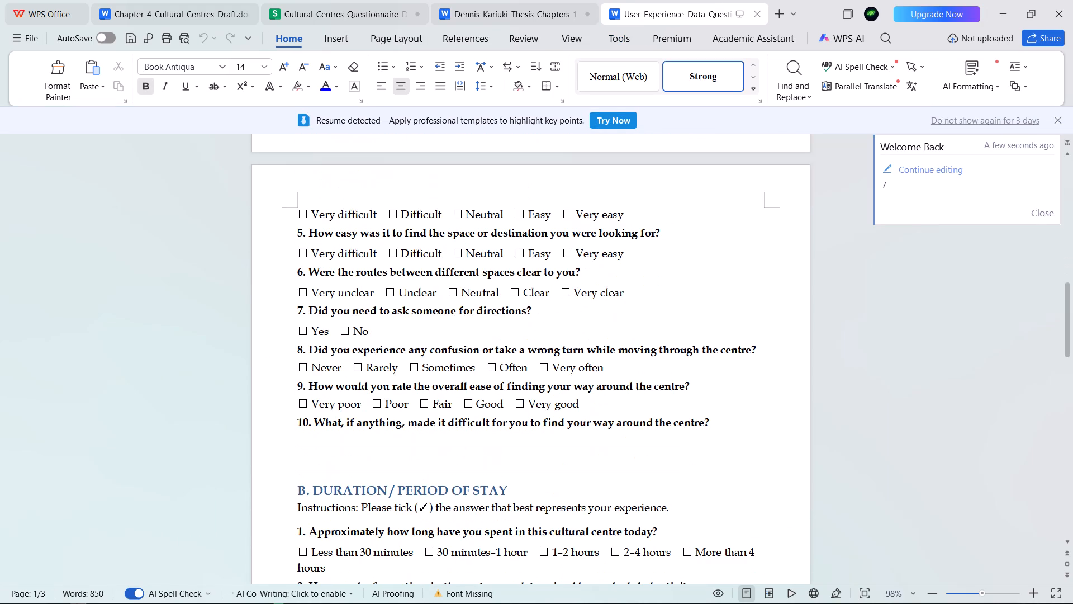
scroll(624, 447, down, 9)
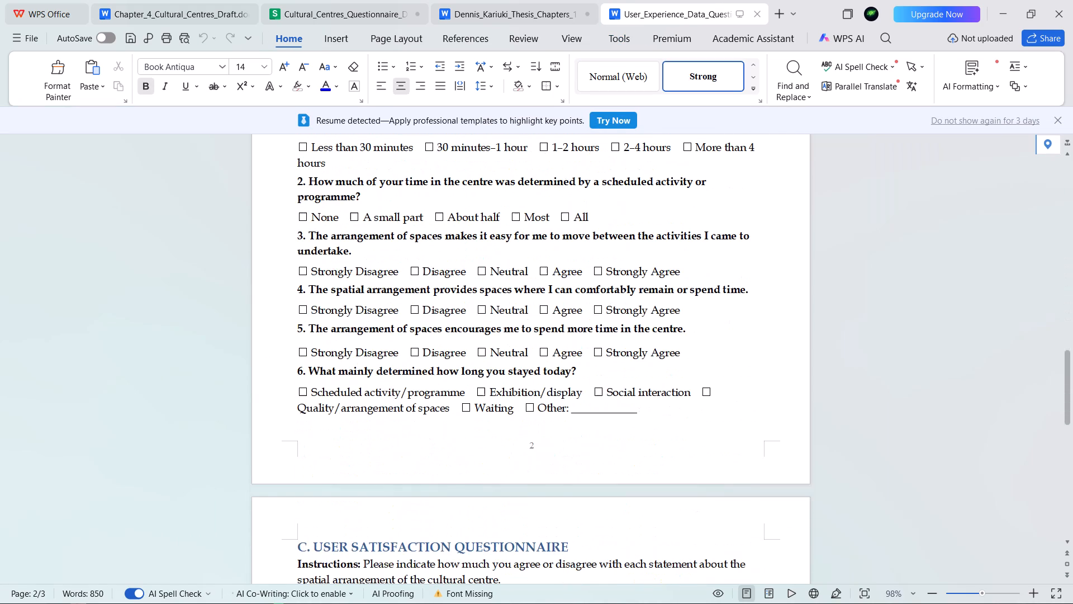
scroll(624, 447, down, 13)
scroll(624, 447, up, 2)
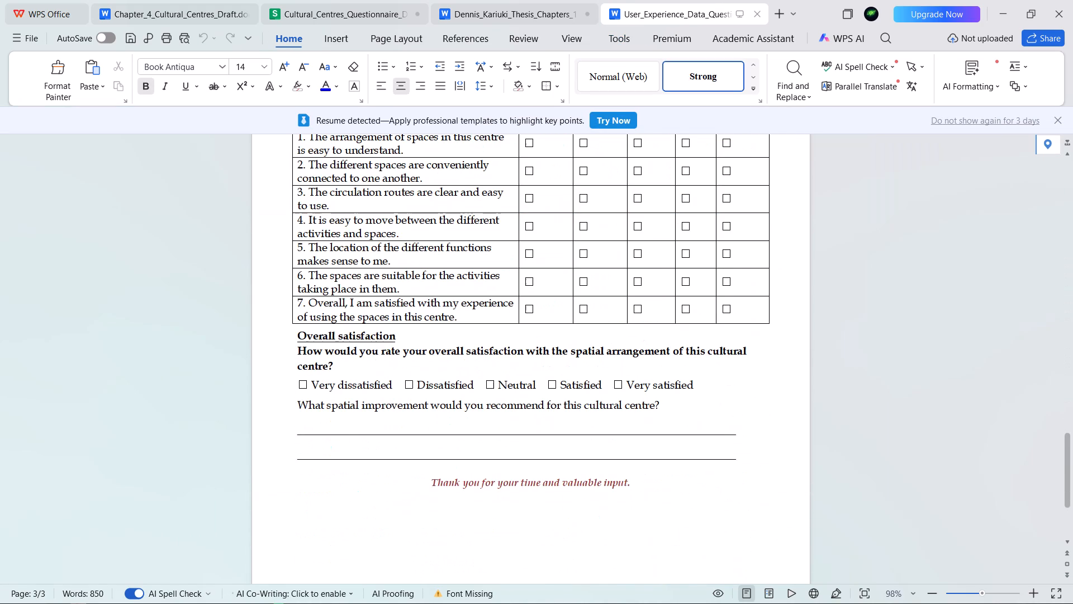
scroll(624, 447, up, 20)
scroll(624, 447, up, 5)
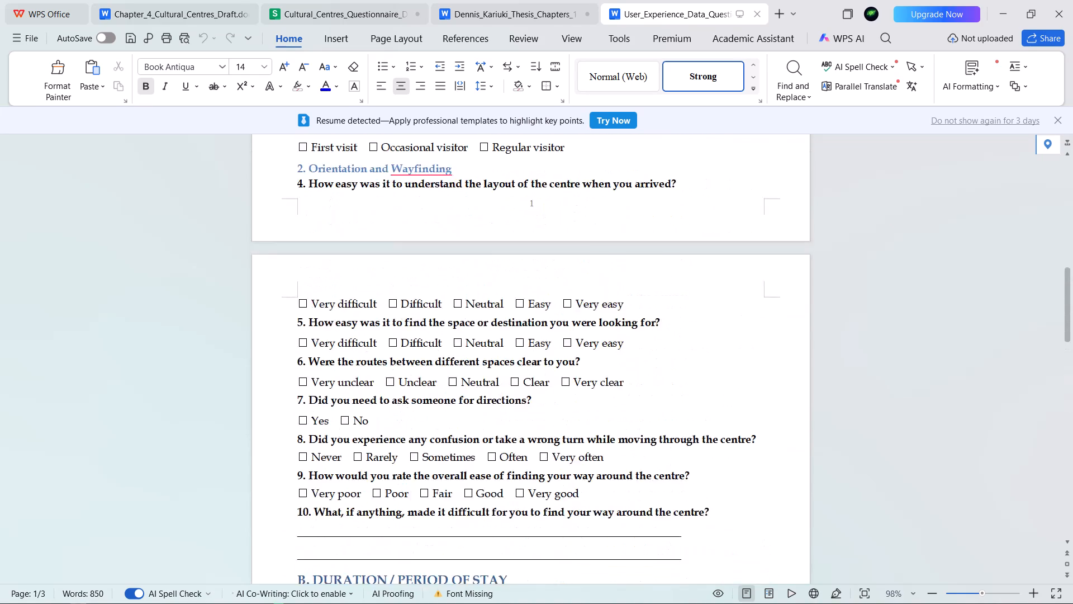
scroll(624, 447, up, 5)
scroll(624, 447, down, 1)
scroll(624, 447, up, 13)
scroll(624, 447, down, 1)
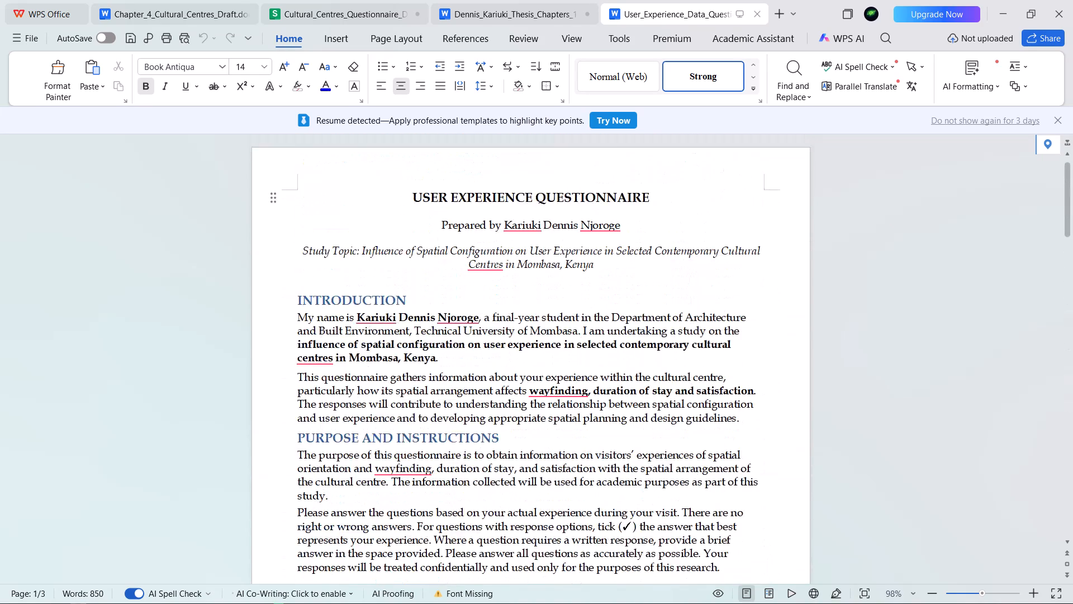
scroll(624, 447, down, 19)
scroll(624, 447, down, 5)
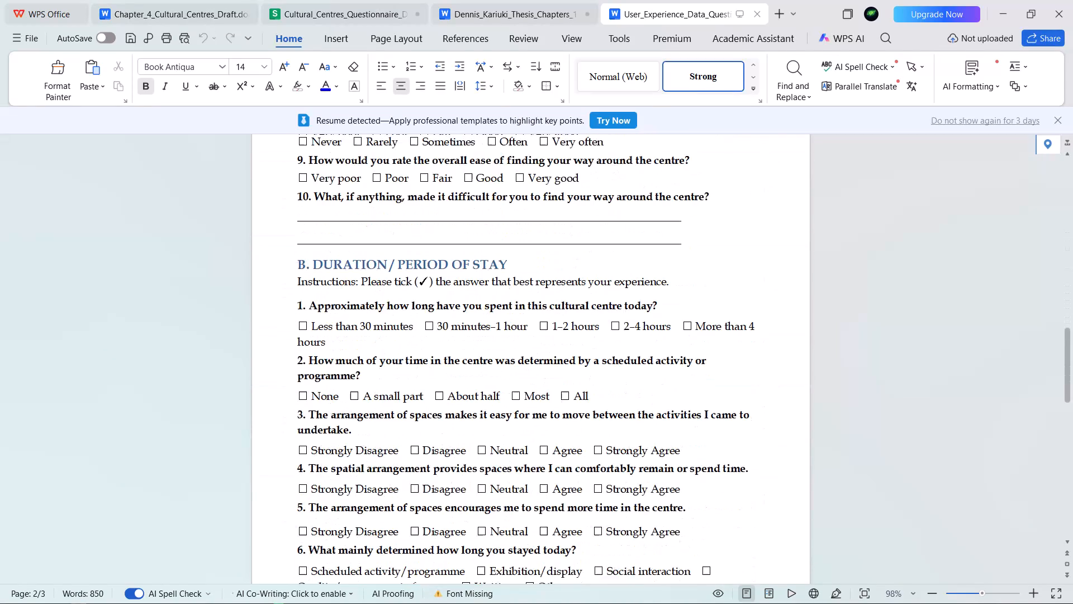
scroll(624, 447, down, 17)
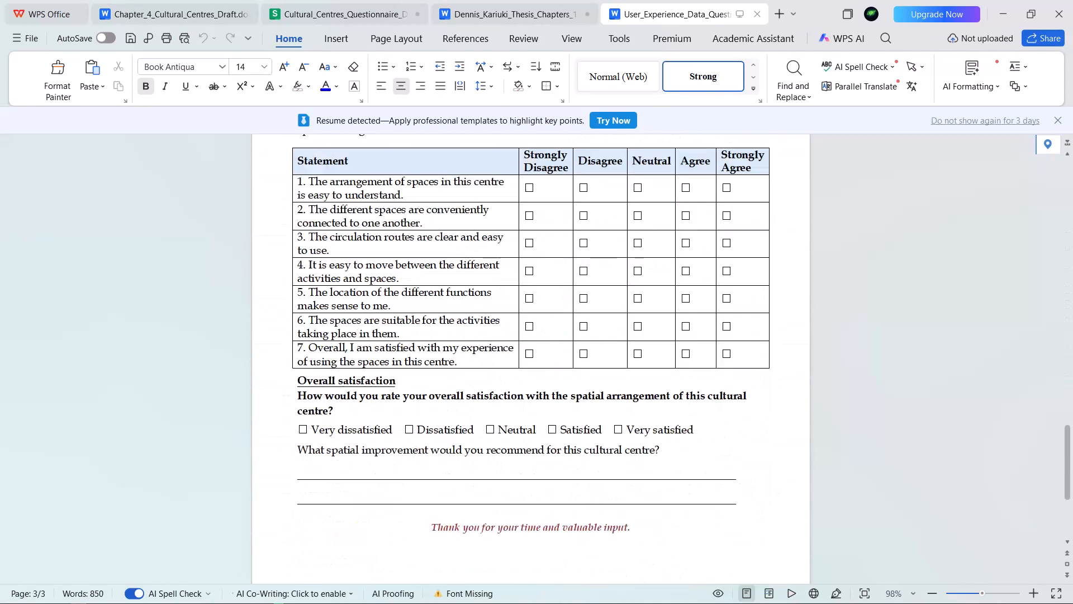
scroll(624, 447, down, 8)
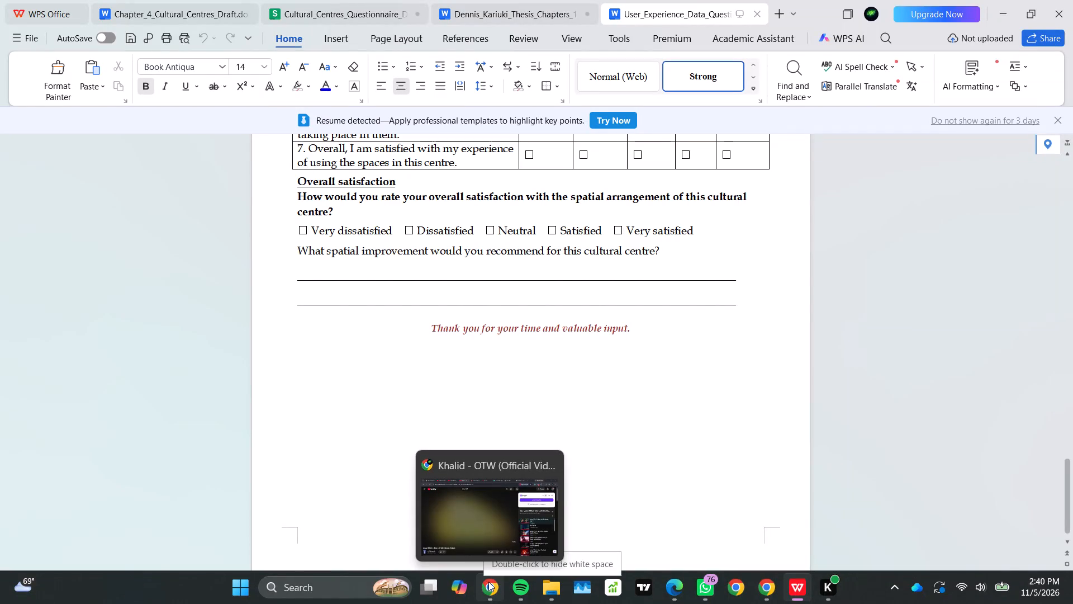
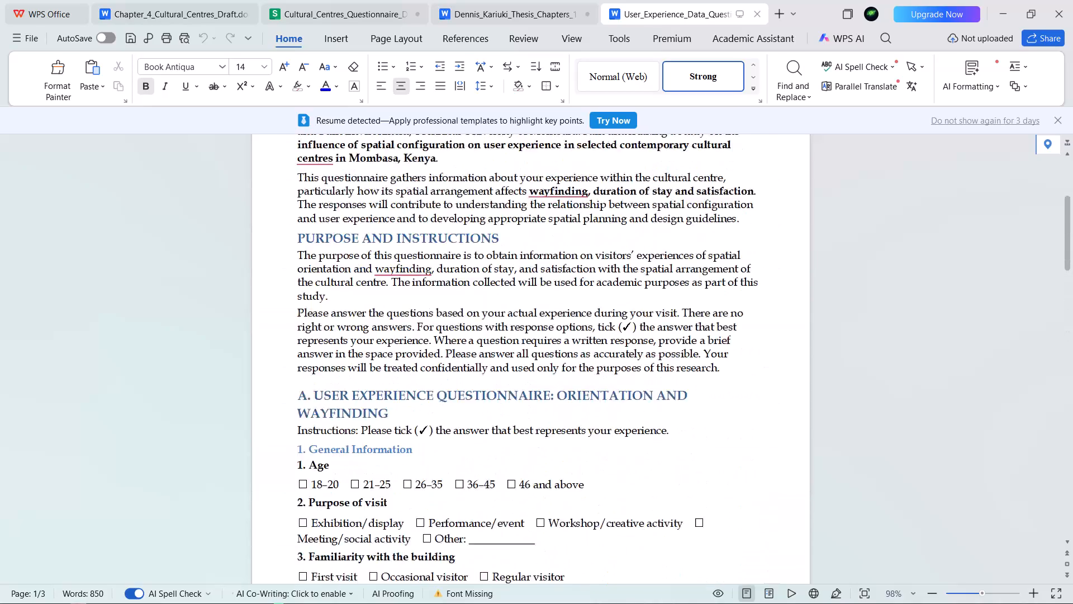
Examine the three-page user experience questionnaire from its purpose and instructions through the wayfinding, duration of stay and user satisfaction sections.
scroll(568, 419, down, 6)
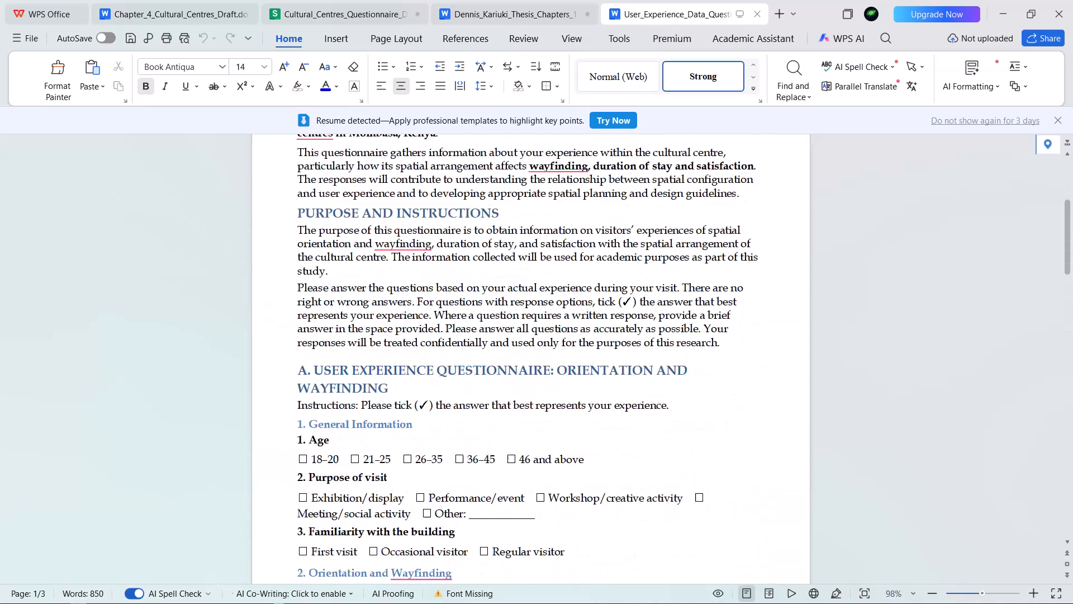
scroll(568, 419, down, 20)
scroll(568, 419, down, 11)
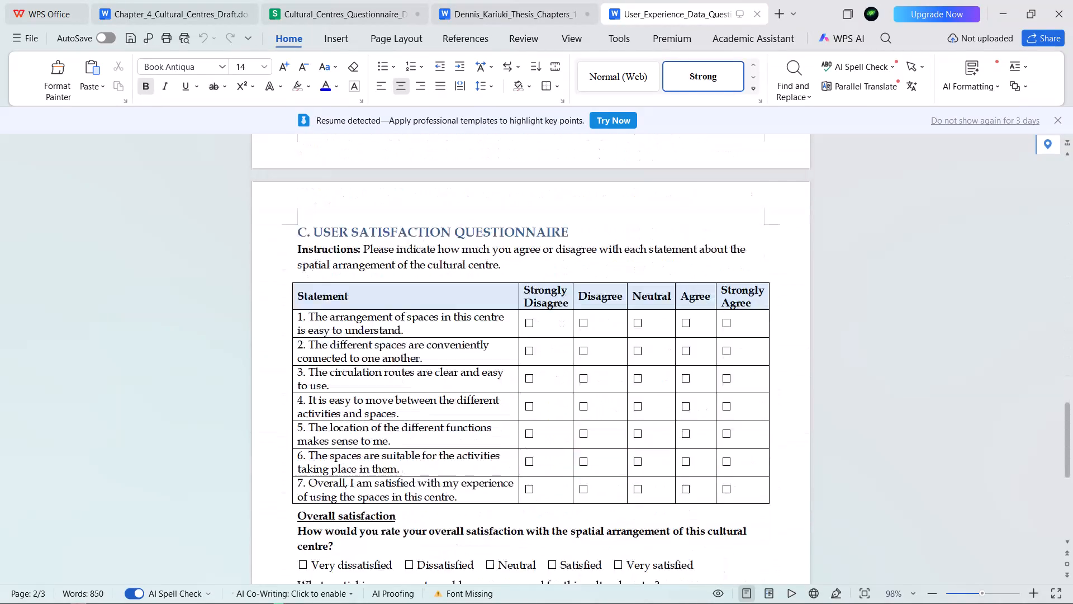
scroll(568, 419, down, 12)
scroll(568, 419, up, 3)
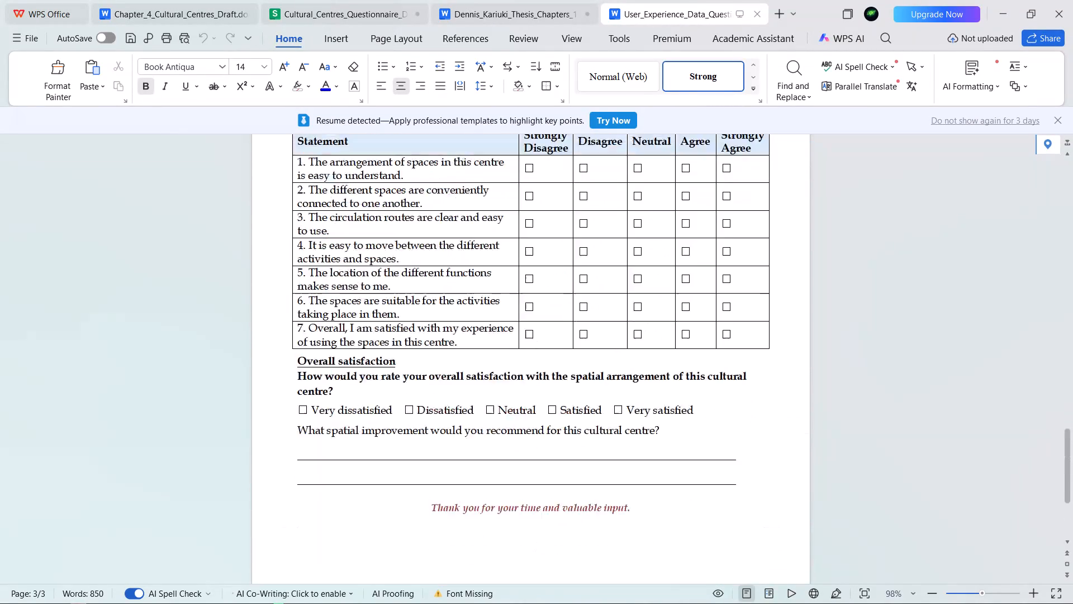
scroll(568, 419, up, 18)
scroll(568, 419, down, 1)
scroll(568, 419, up, 9)
scroll(568, 419, down, 1)
scroll(568, 419, up, 8)
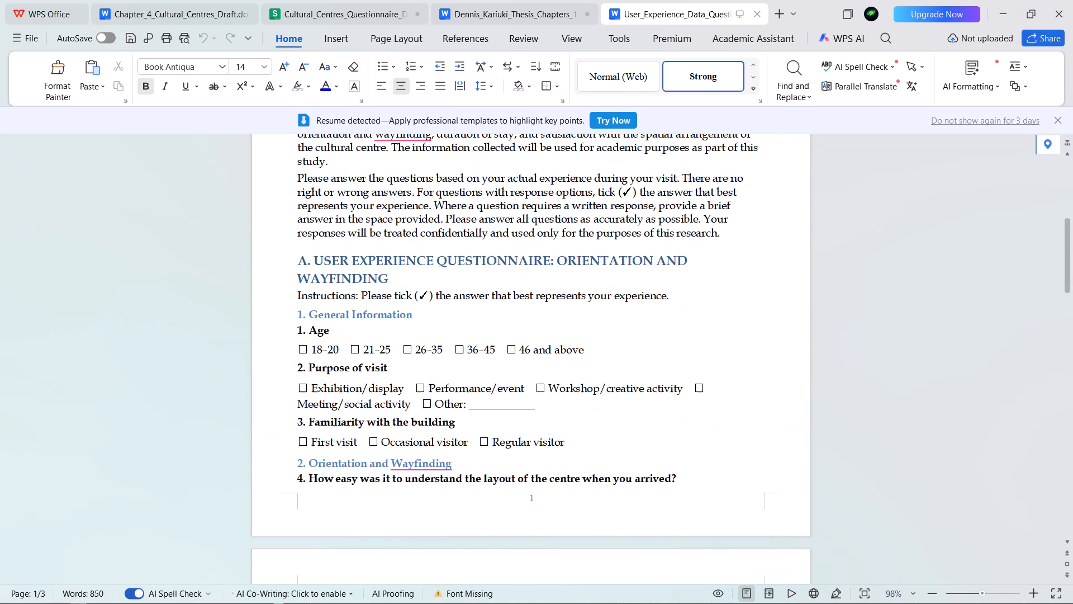
scroll(568, 418, up, 3)
scroll(568, 417, down, 20)
scroll(568, 417, down, 3)
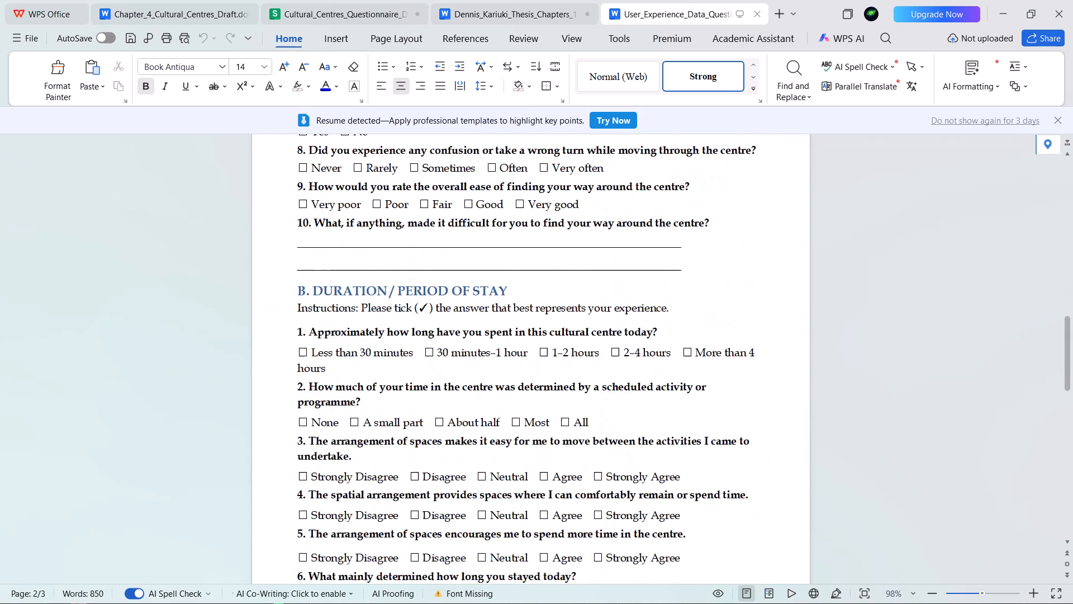
scroll(568, 417, down, 19)
scroll(564, 435, down, 3)
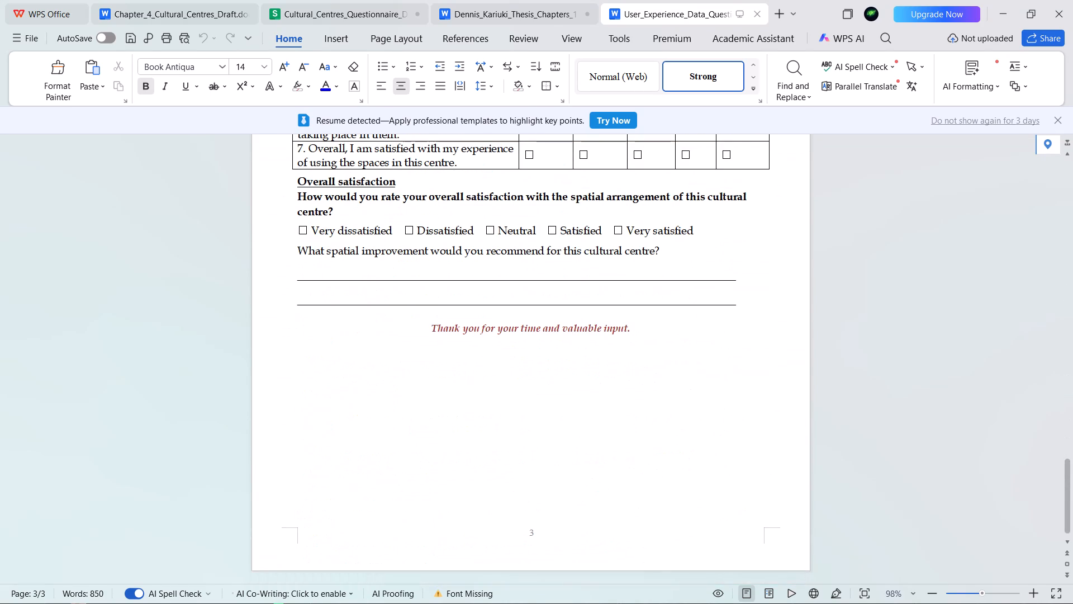